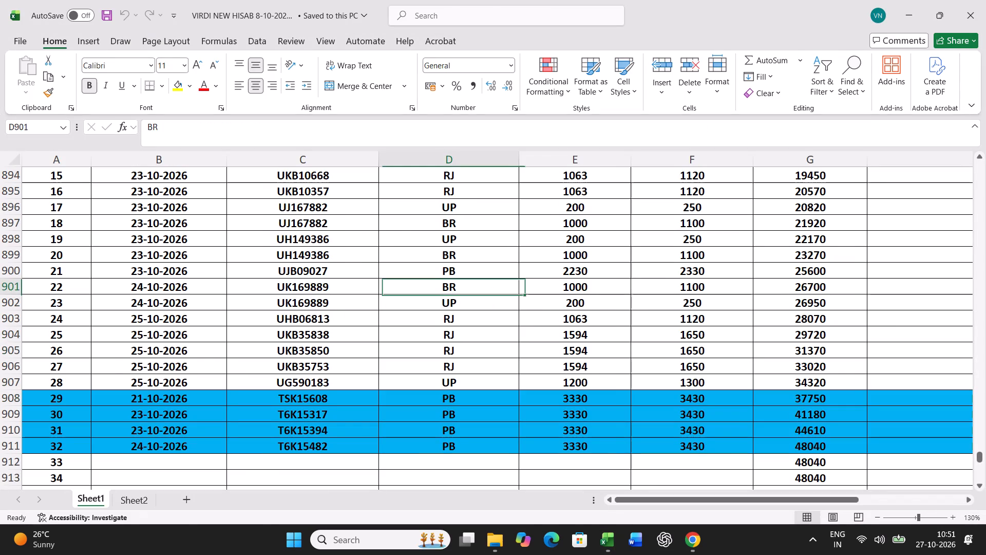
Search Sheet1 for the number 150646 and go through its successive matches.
key(ctrl+f)
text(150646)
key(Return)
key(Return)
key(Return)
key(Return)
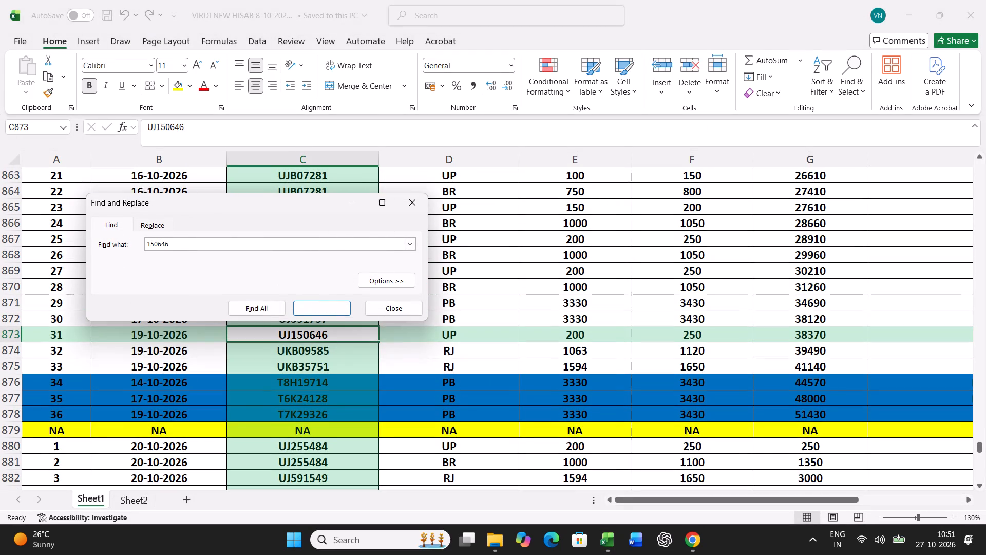
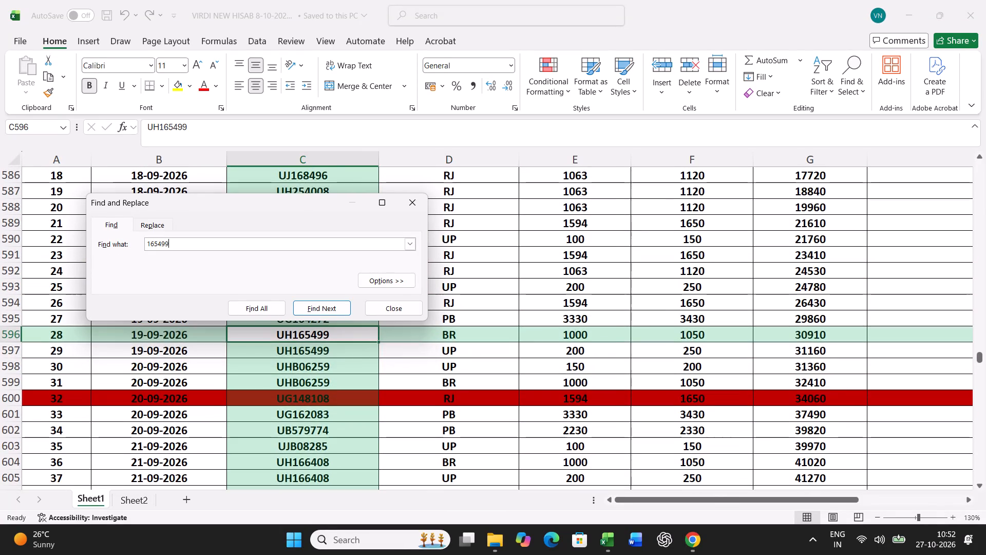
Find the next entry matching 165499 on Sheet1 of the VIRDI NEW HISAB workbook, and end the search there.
key(Return)
key(Escape)
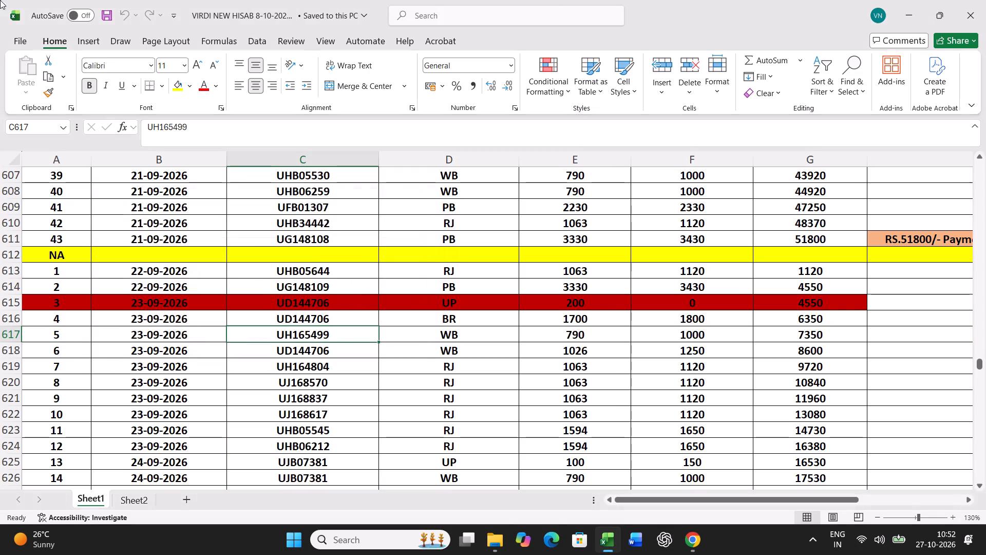
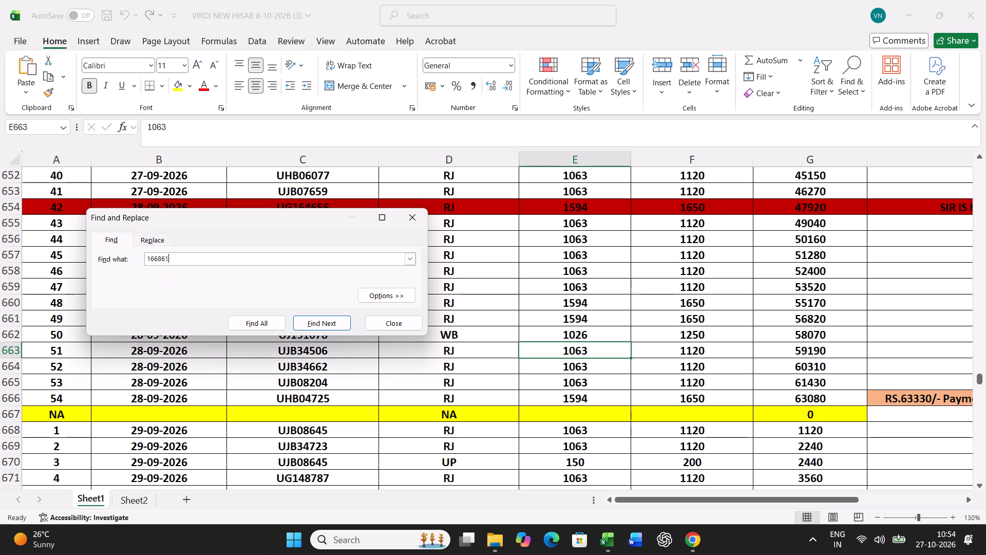
key(Escape)
key(ctrl+f)
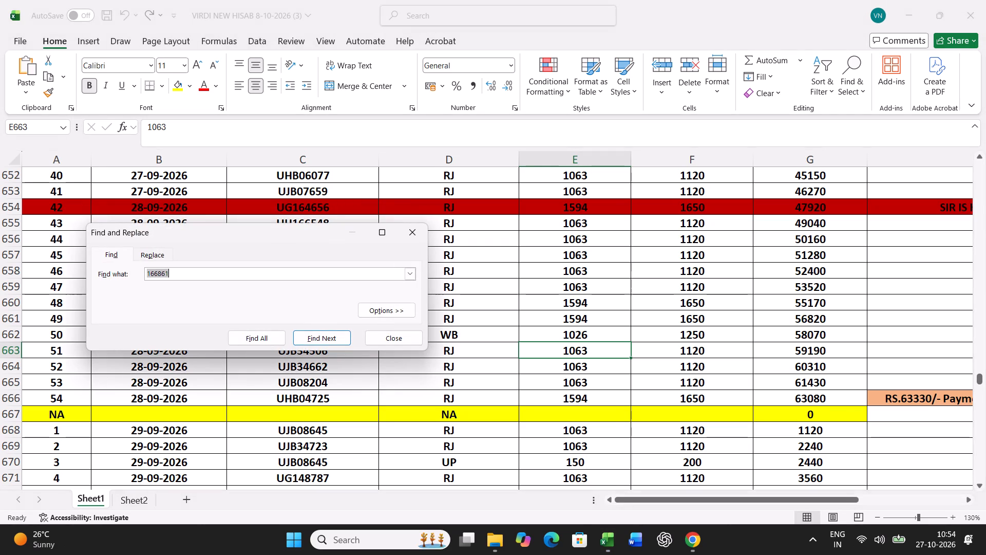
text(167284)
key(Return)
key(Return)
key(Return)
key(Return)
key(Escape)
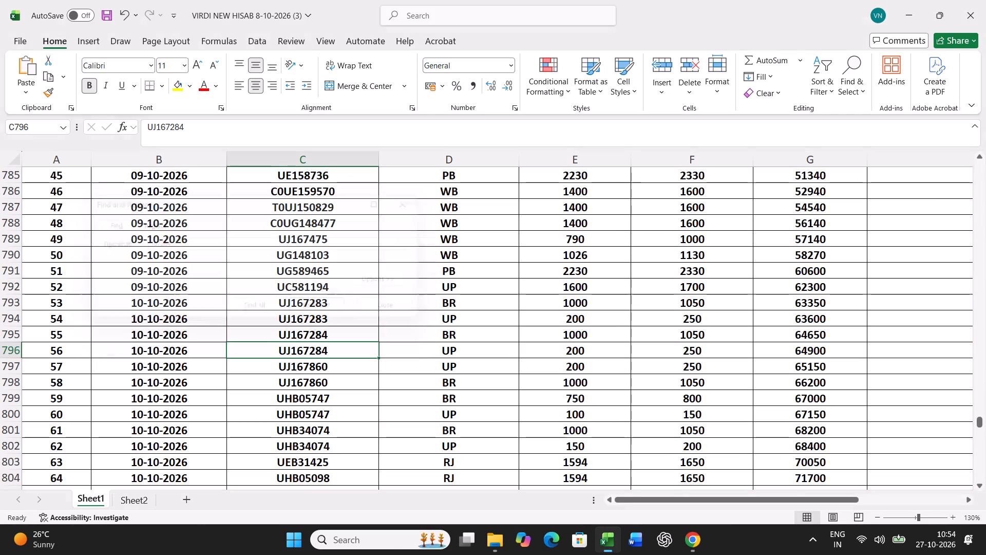
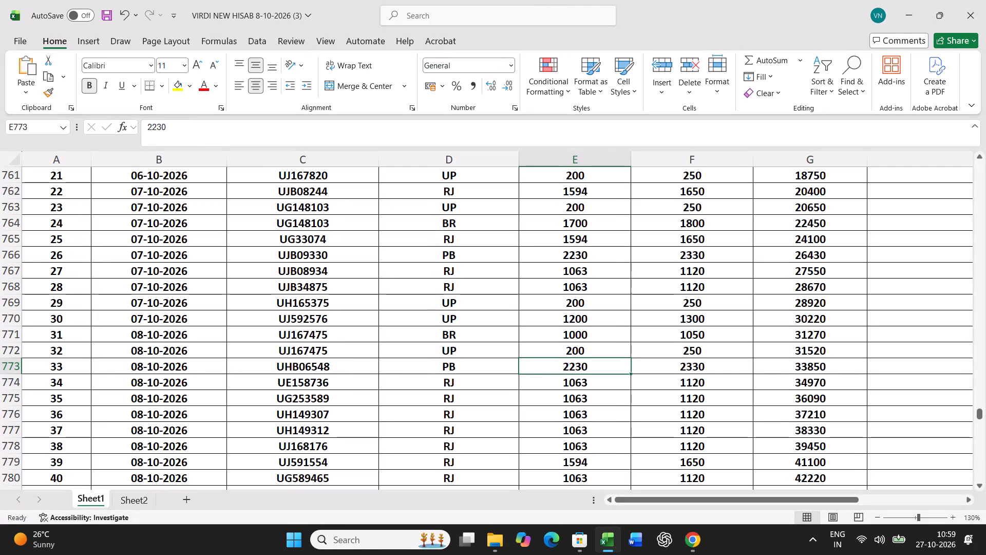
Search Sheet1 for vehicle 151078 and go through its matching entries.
key(ctrl+f)
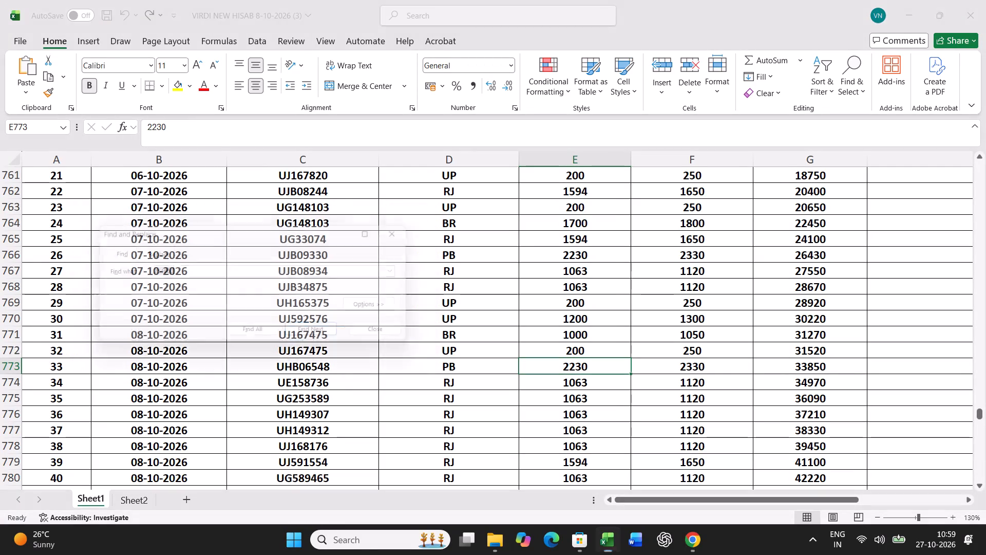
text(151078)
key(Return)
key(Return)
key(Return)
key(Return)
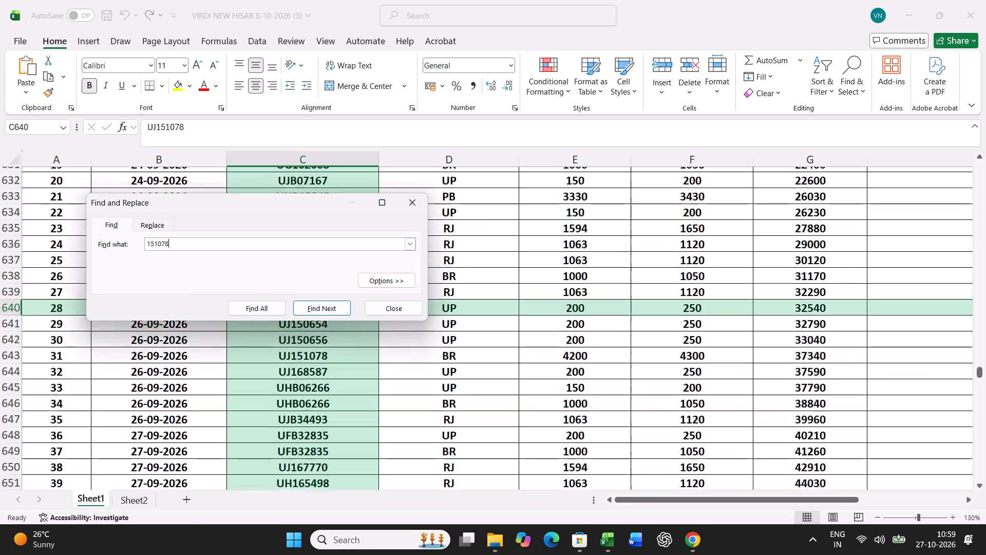
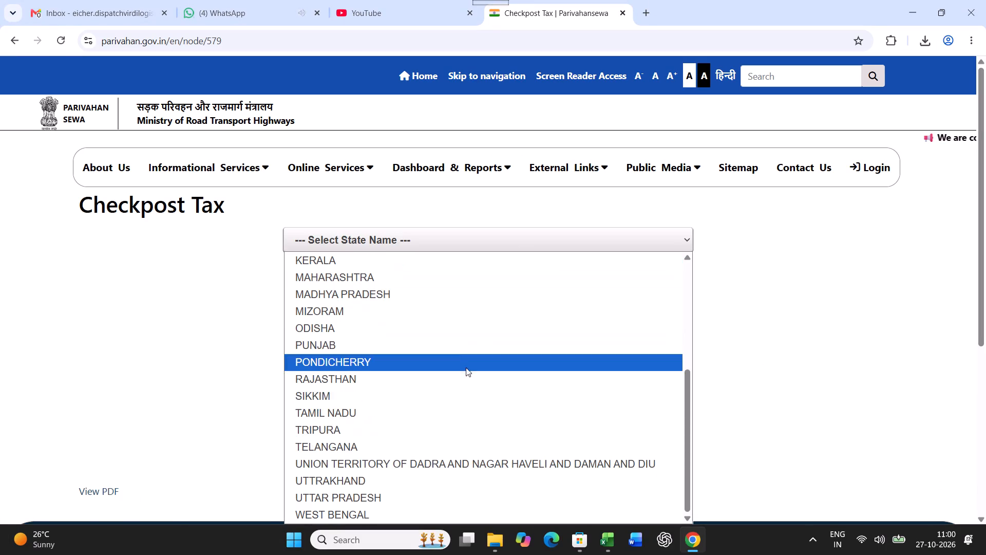
Choose Bihar as the checkpost tax state and open the Print Payment Receipt page of its portal.
scroll(466, 367, down, 3)
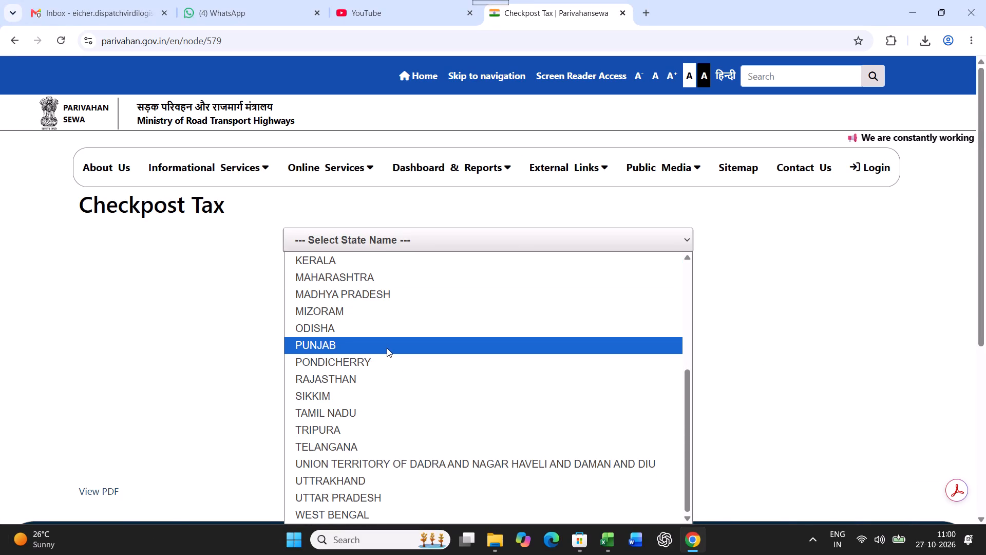
scroll(387, 348, up, 6)
click(379, 309)
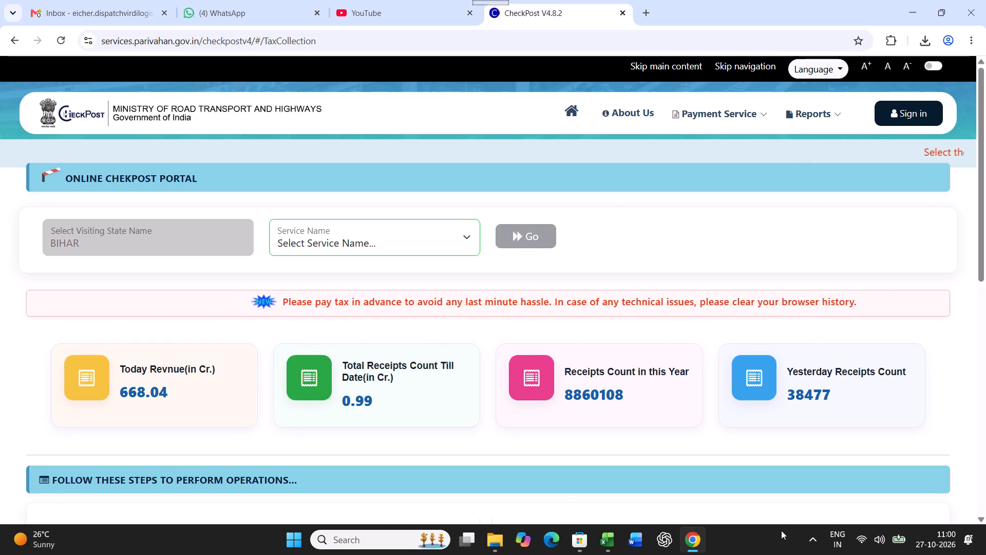
click(817, 147)
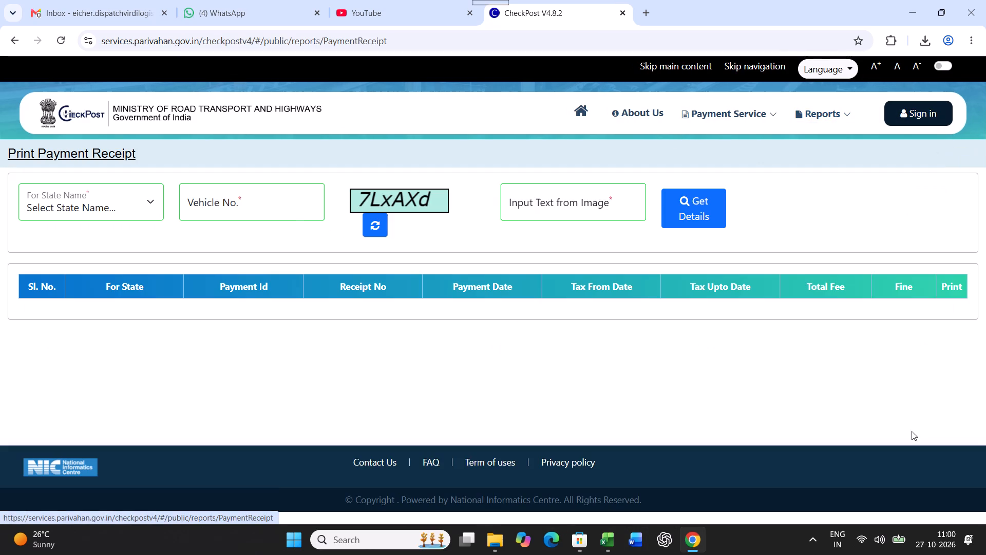
click(86, 202)
scroll(98, 348, down, 9)
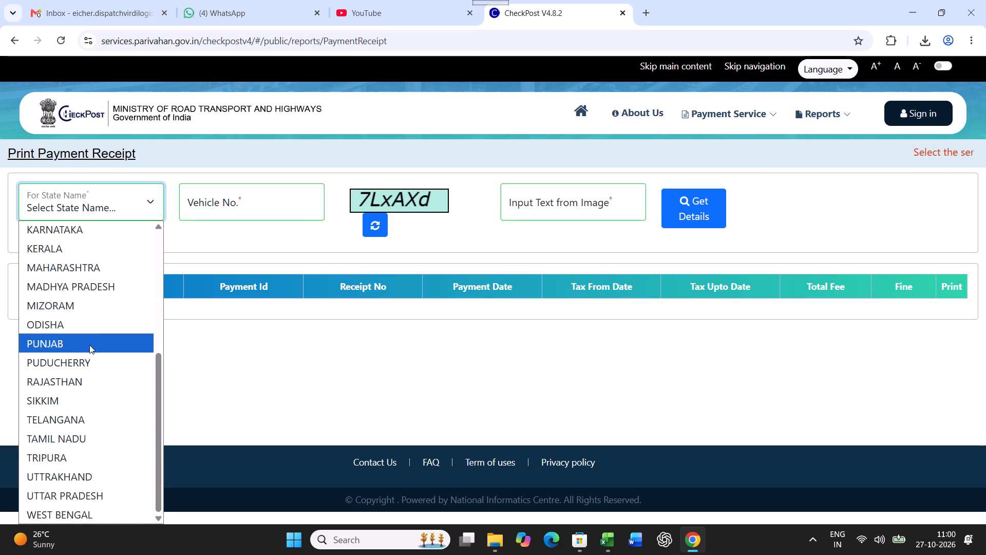
scroll(89, 347, up, 5)
click(70, 281)
click(223, 206)
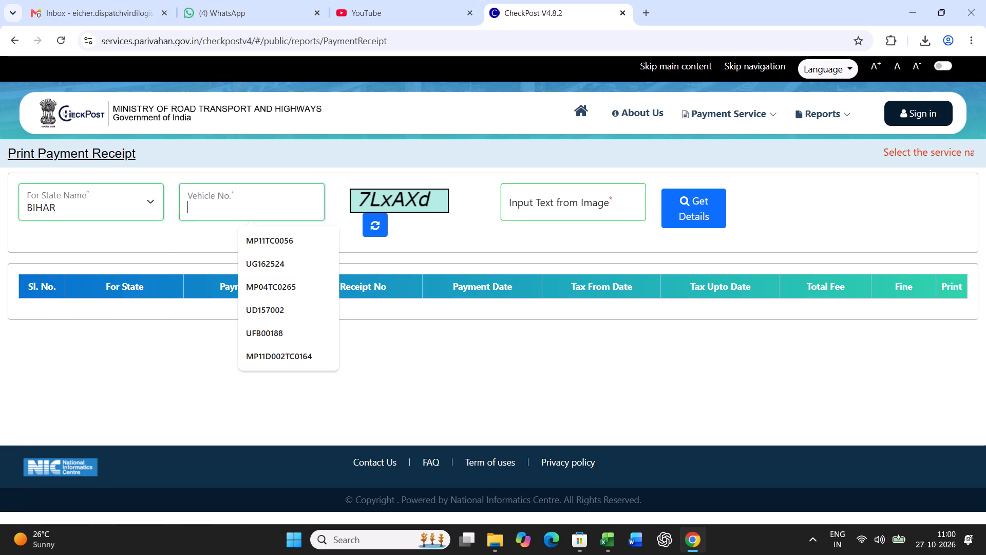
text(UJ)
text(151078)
click(596, 202)
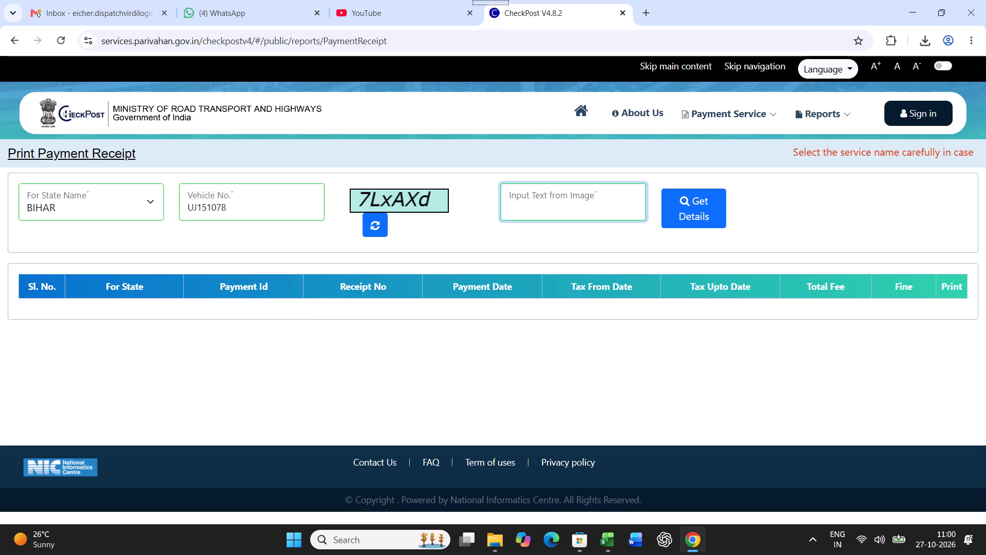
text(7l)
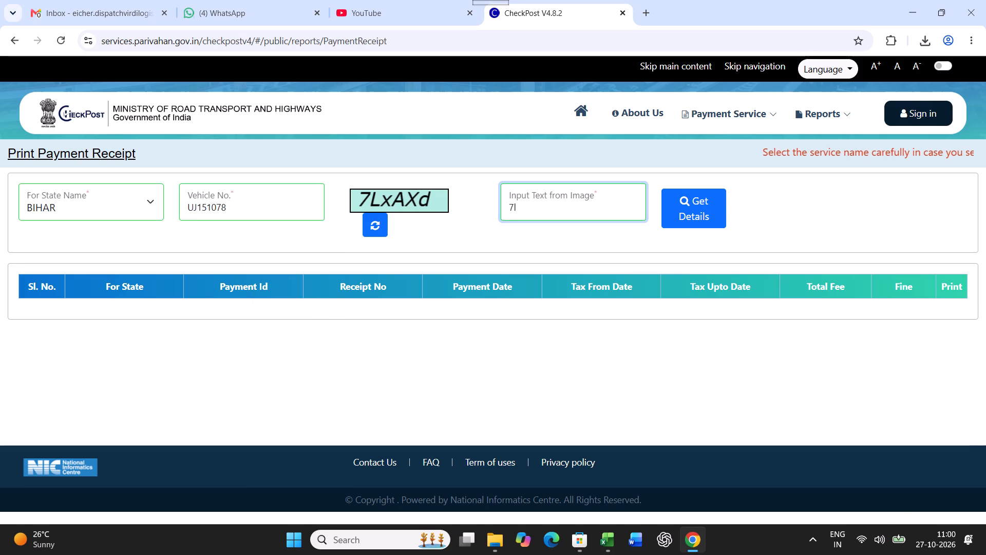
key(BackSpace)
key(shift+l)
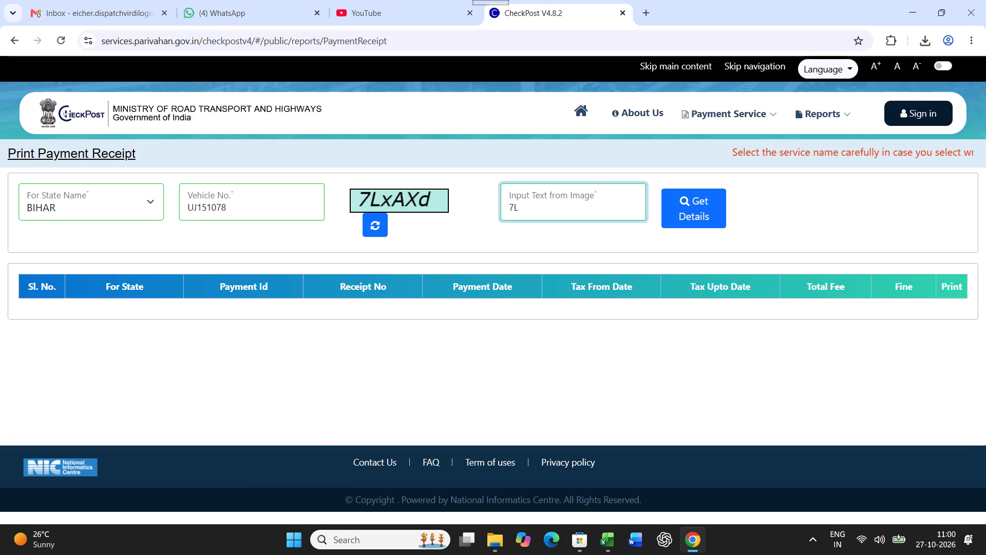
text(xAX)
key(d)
click(692, 215)
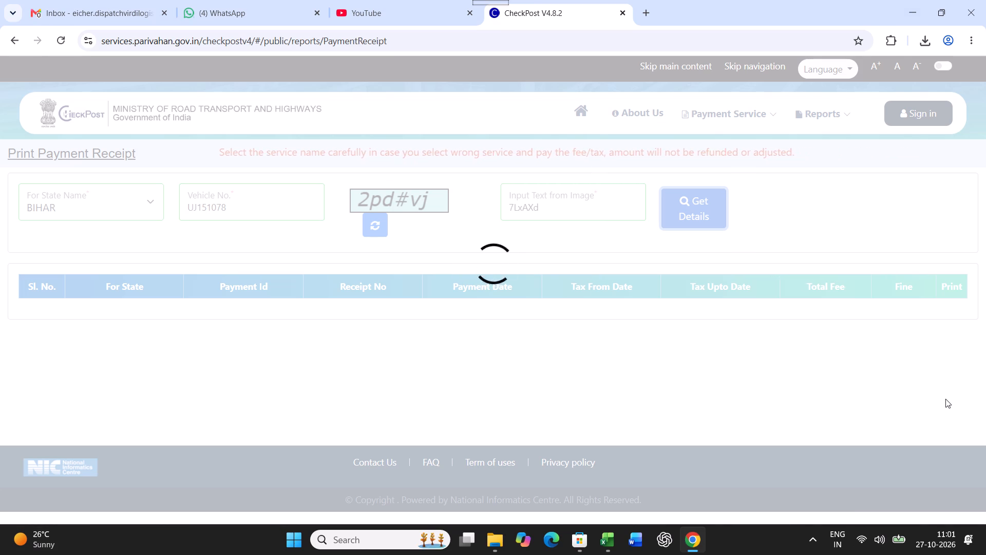
click(946, 310)
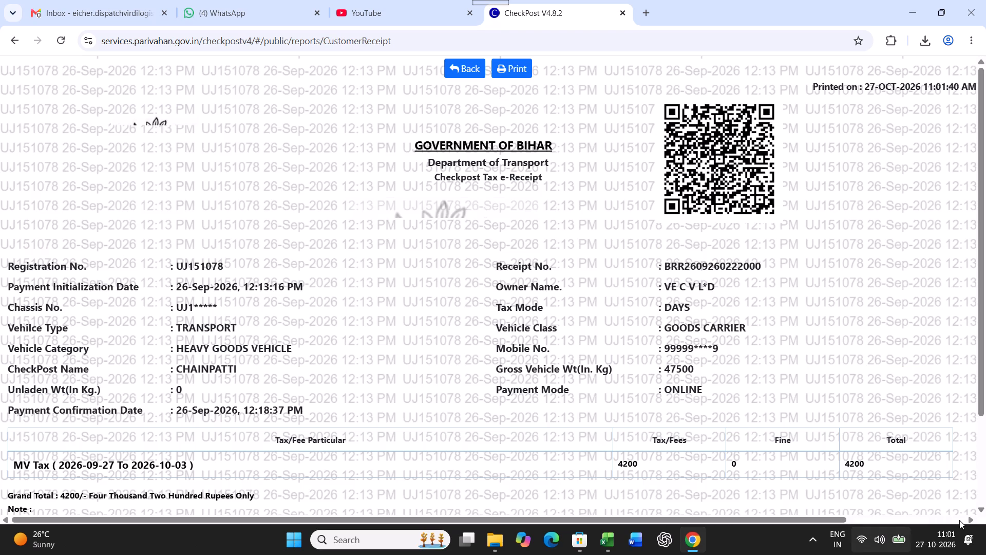
click(524, 72)
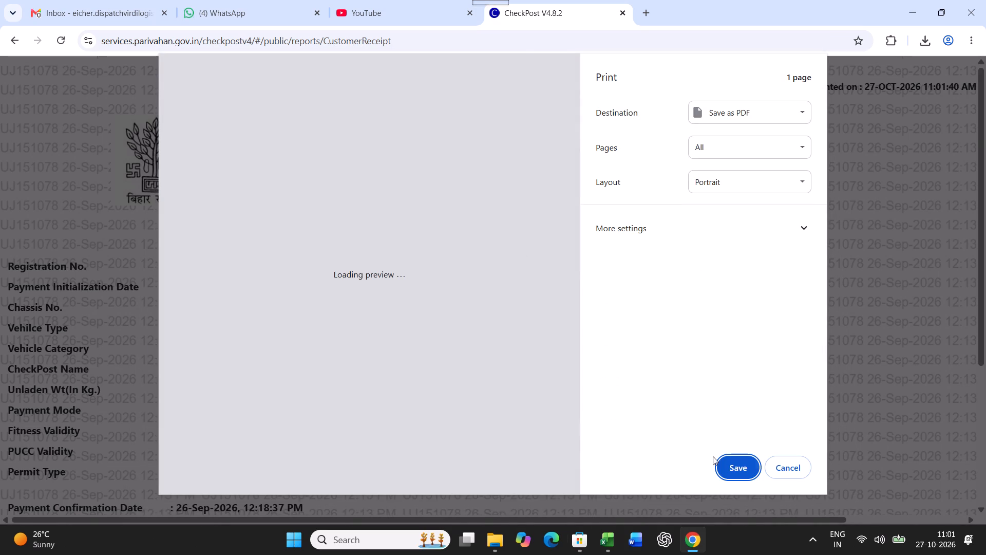
click(730, 114)
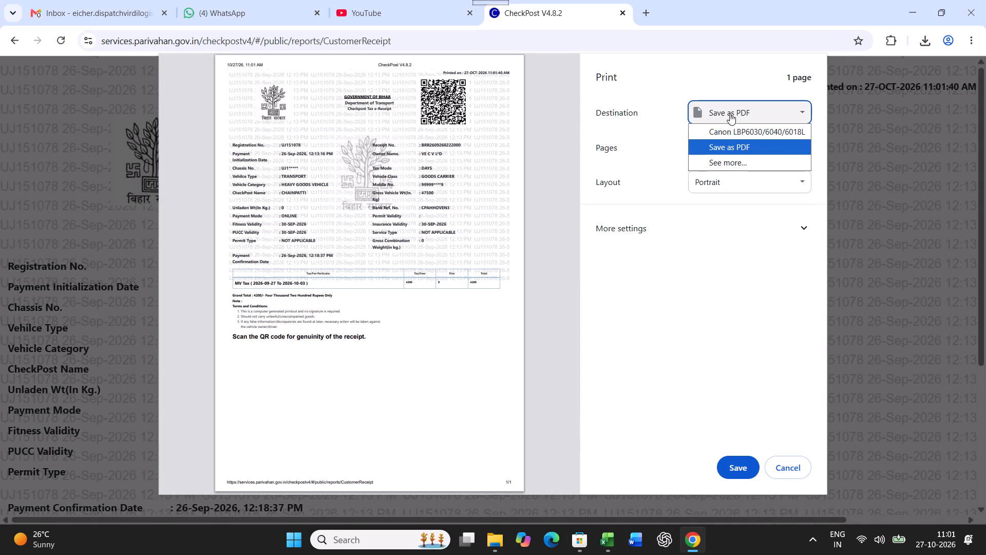
click(741, 132)
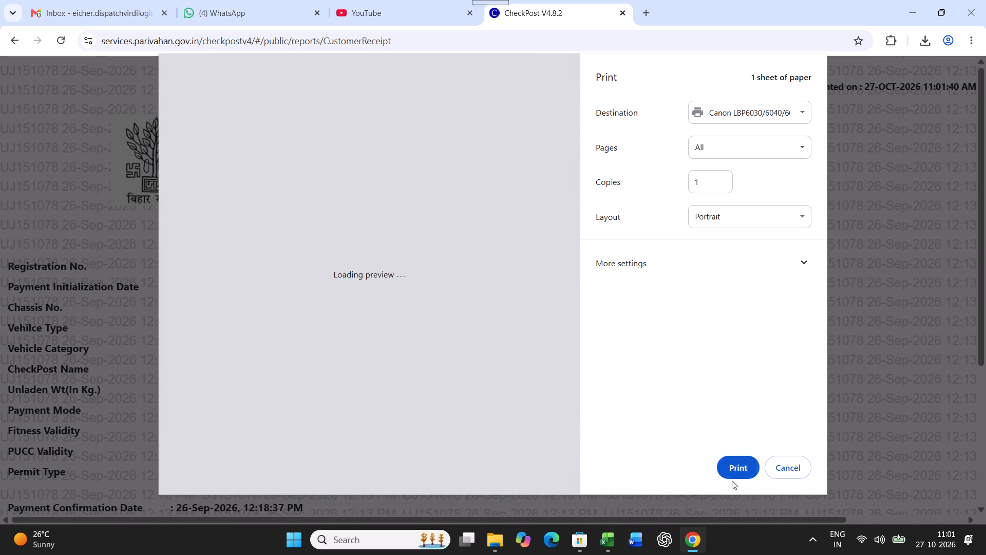
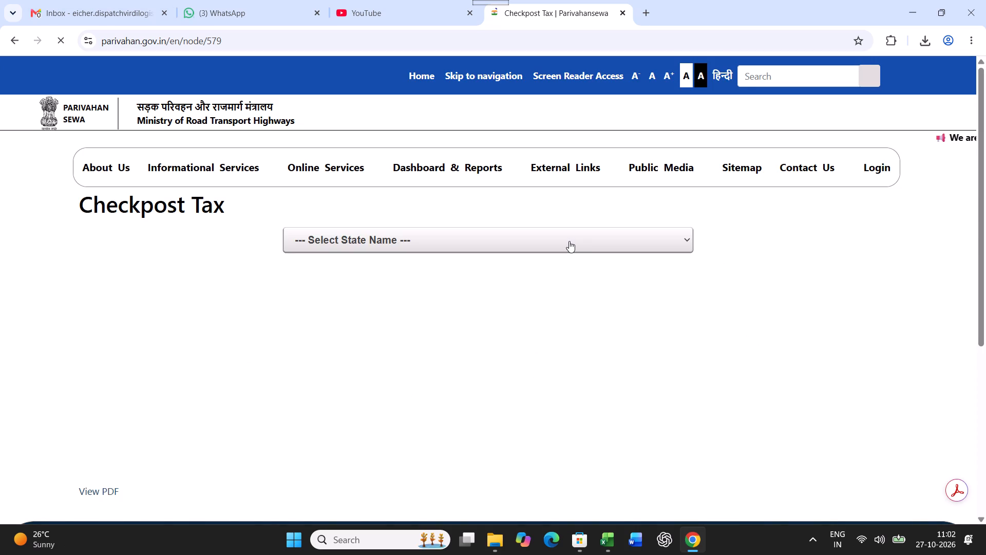
Choose Uttar Pradesh as the checkpost tax state to open its online checkpost portal.
scroll(515, 437, down, 10)
scroll(511, 423, up, 5)
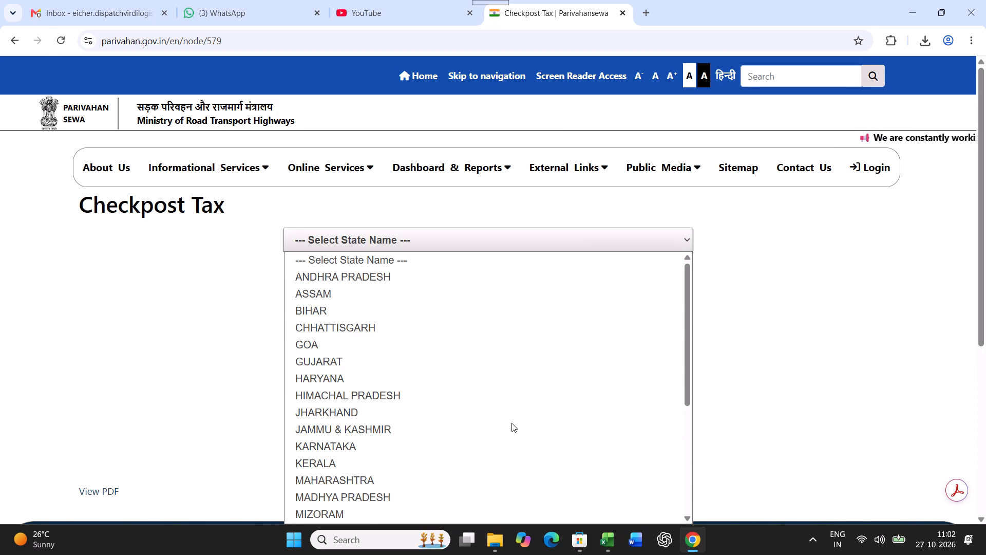
scroll(511, 423, down, 11)
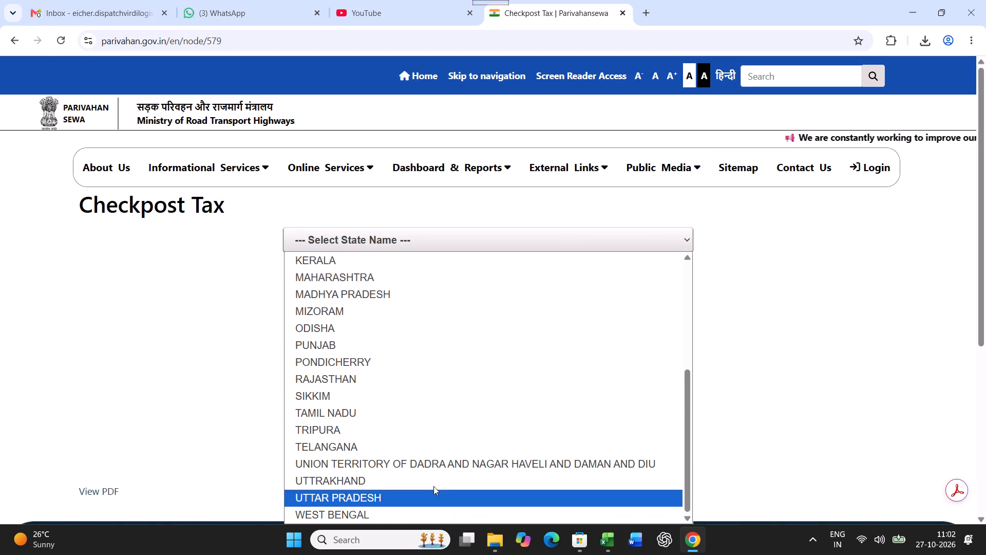
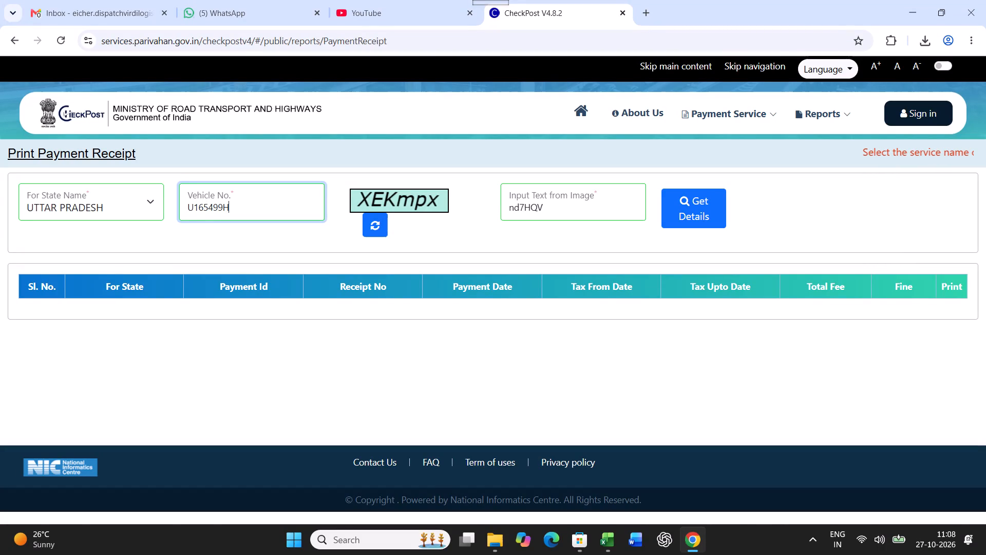
key(BackSpace)
key(Left)
key(Left)
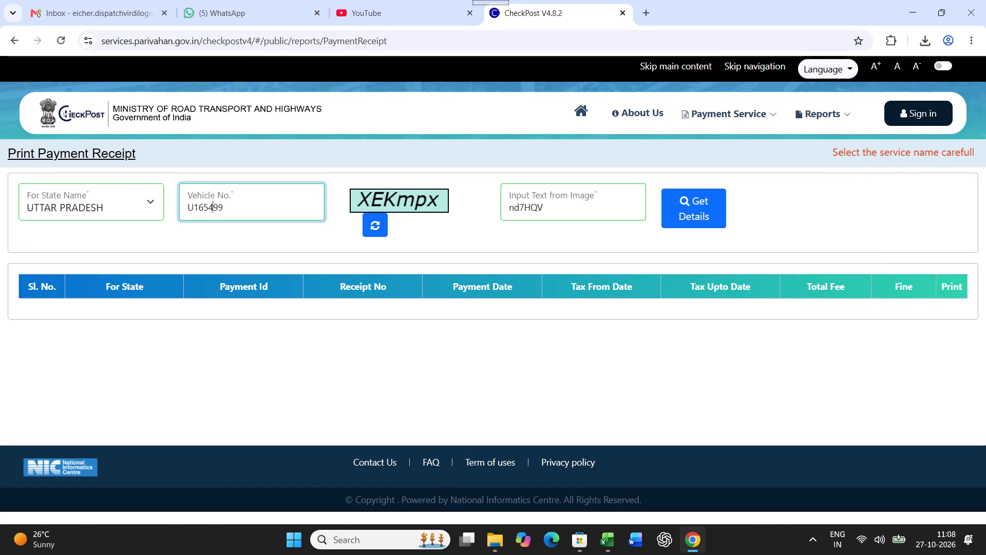
key(Left)
key(Left)
key(Left)
key(Left)
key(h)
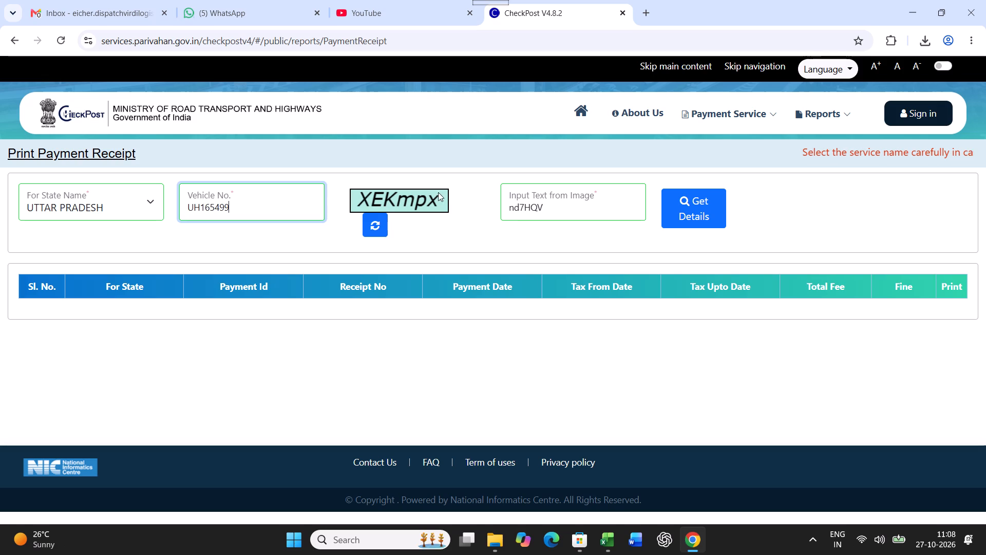
Replace the old captcha entry with the text shown in the image and retrieve the Uttar Pradesh payment details.
click(552, 208)
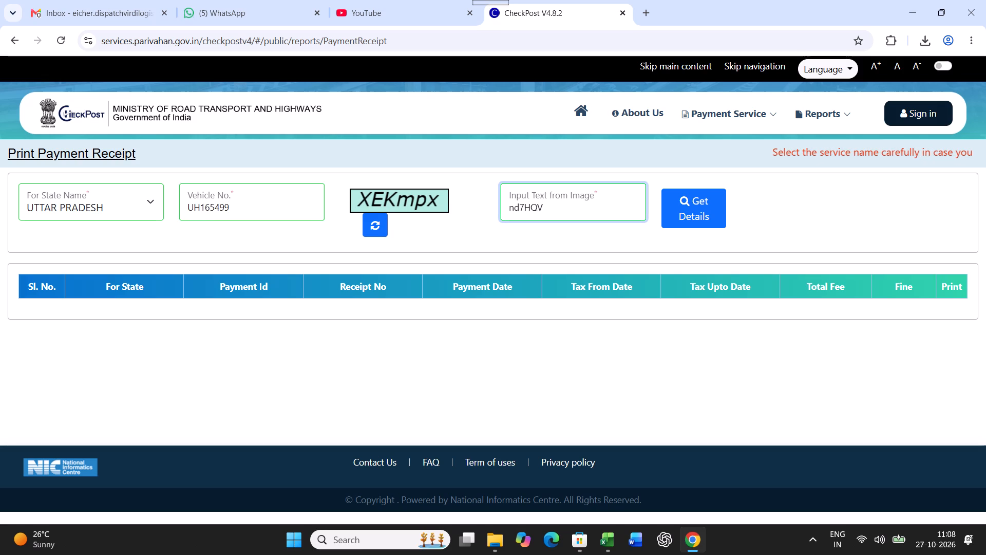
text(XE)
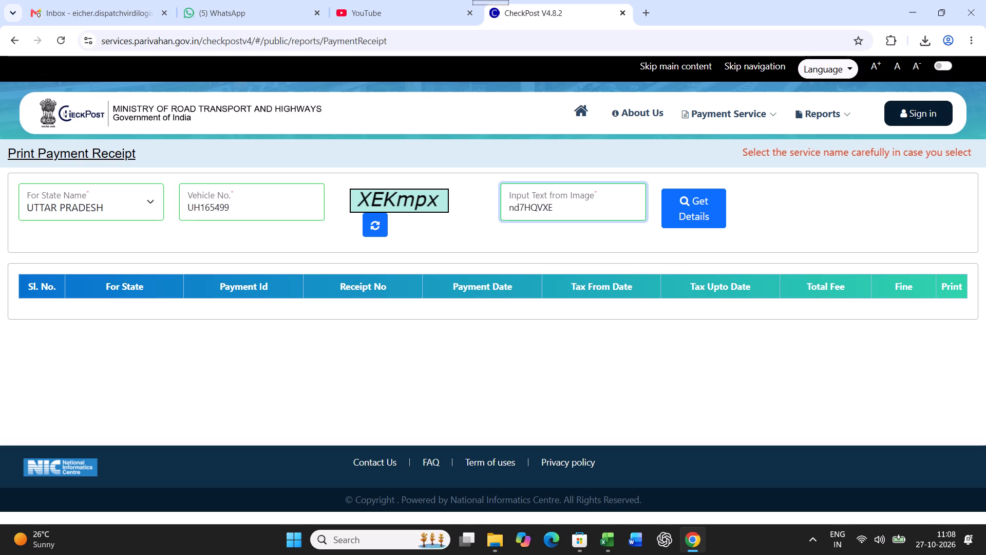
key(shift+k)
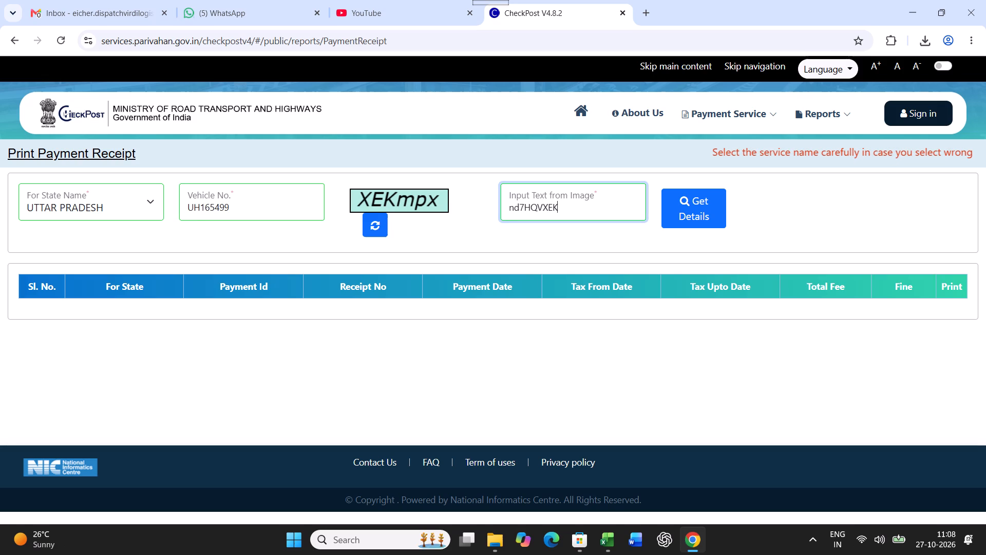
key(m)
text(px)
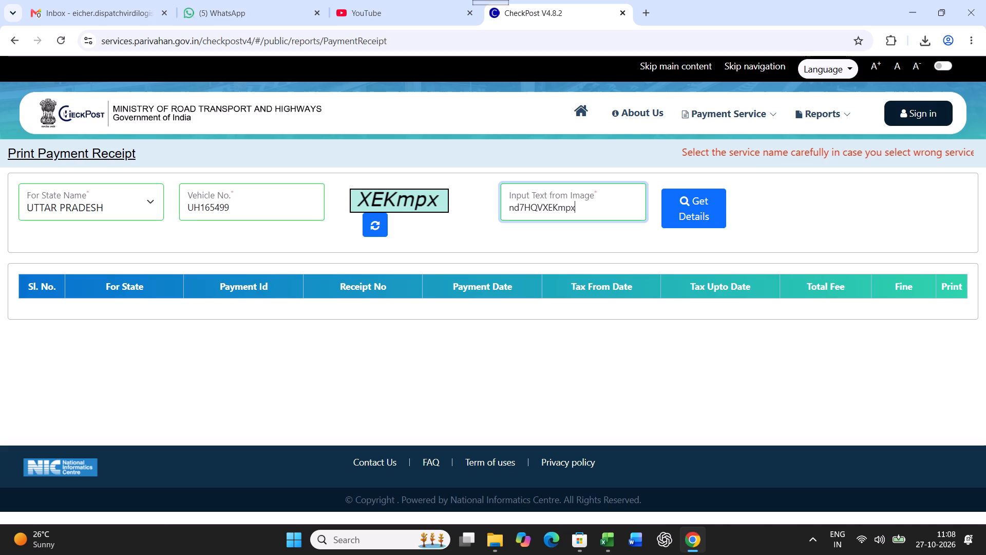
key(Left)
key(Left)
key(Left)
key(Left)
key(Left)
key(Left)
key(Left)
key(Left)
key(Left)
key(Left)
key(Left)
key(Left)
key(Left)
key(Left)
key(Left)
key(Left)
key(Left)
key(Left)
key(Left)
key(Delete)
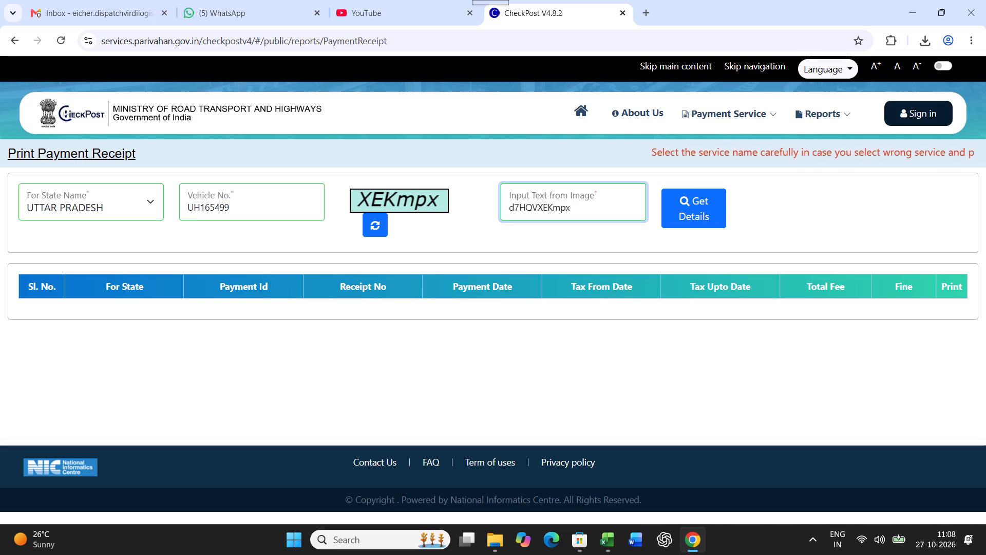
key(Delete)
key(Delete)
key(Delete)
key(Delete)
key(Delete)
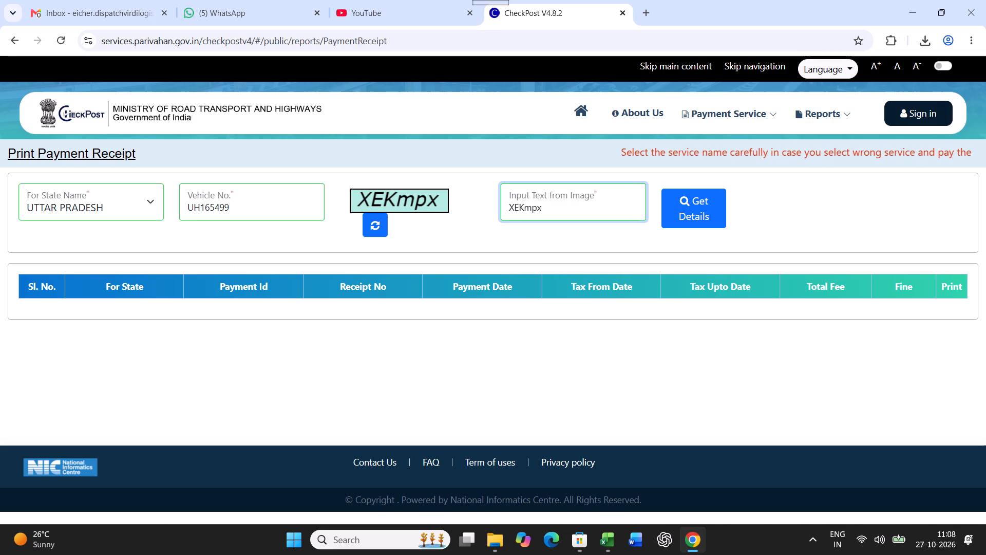
click(689, 226)
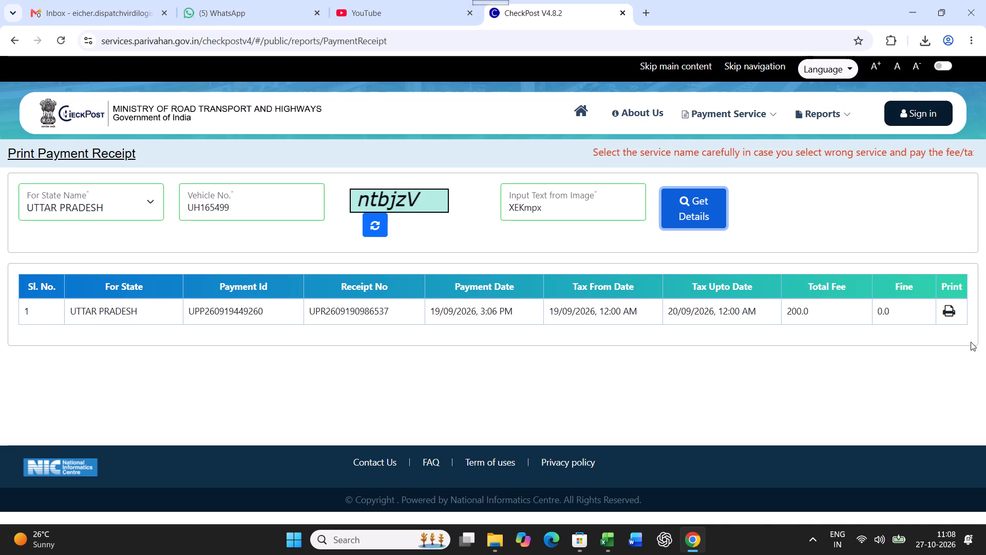
click(950, 311)
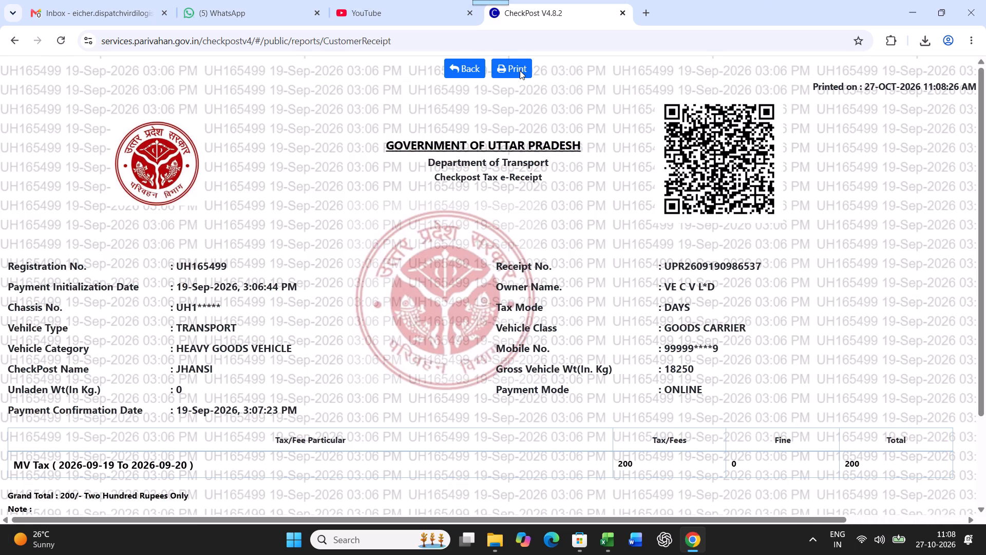
click(520, 70)
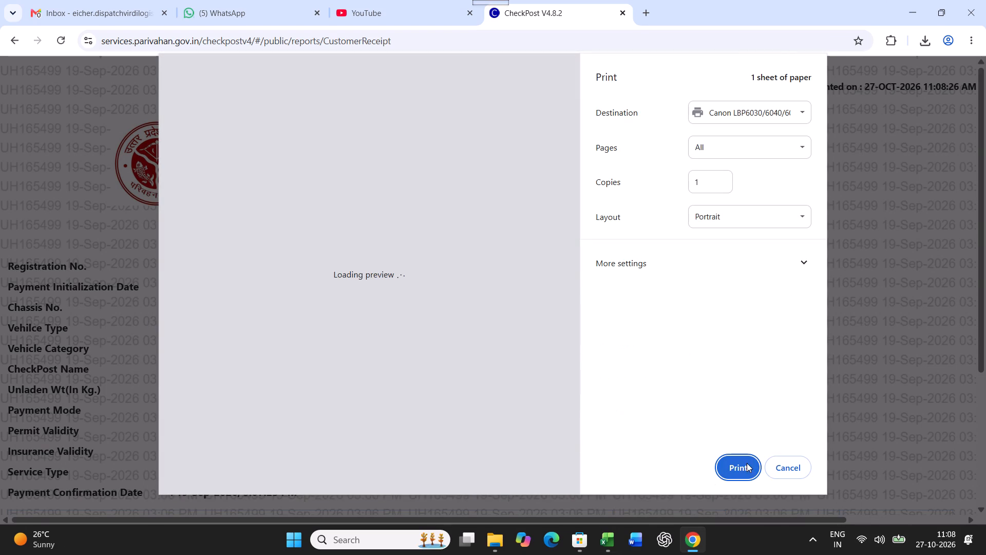
click(747, 463)
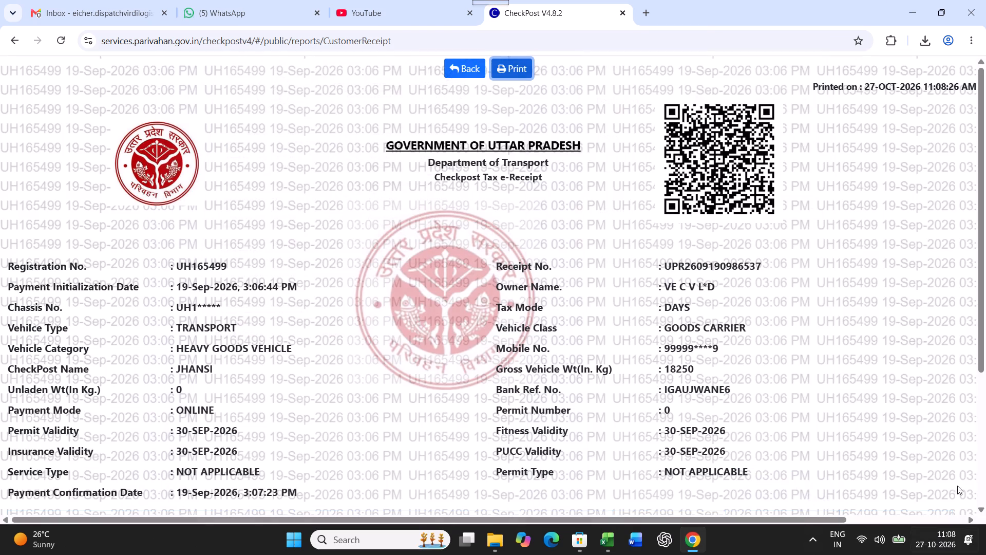
Close the receipt page, reopen the Parivahan Checkpost Tax page in a new tab, and choose Bihar as the state.
click(624, 16)
click(494, 14)
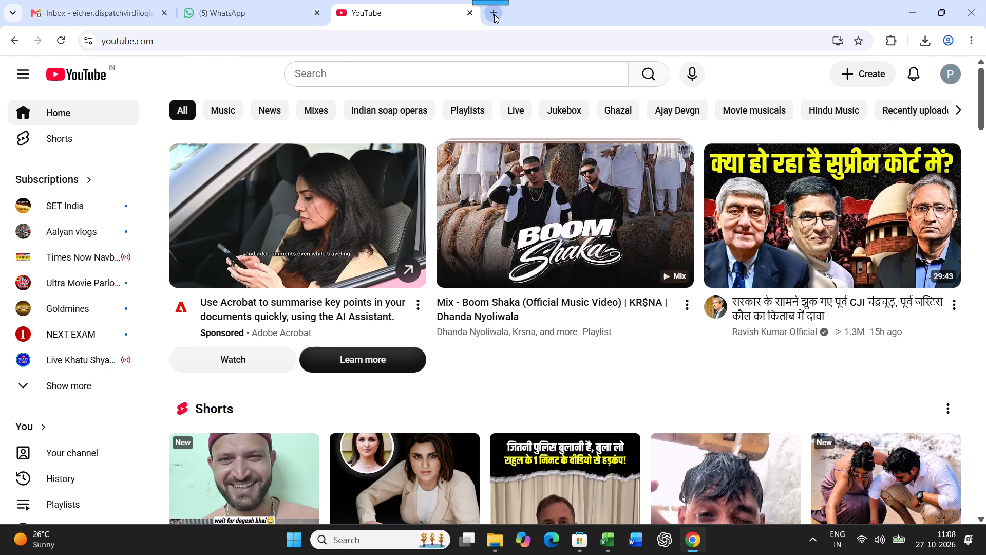
click(394, 396)
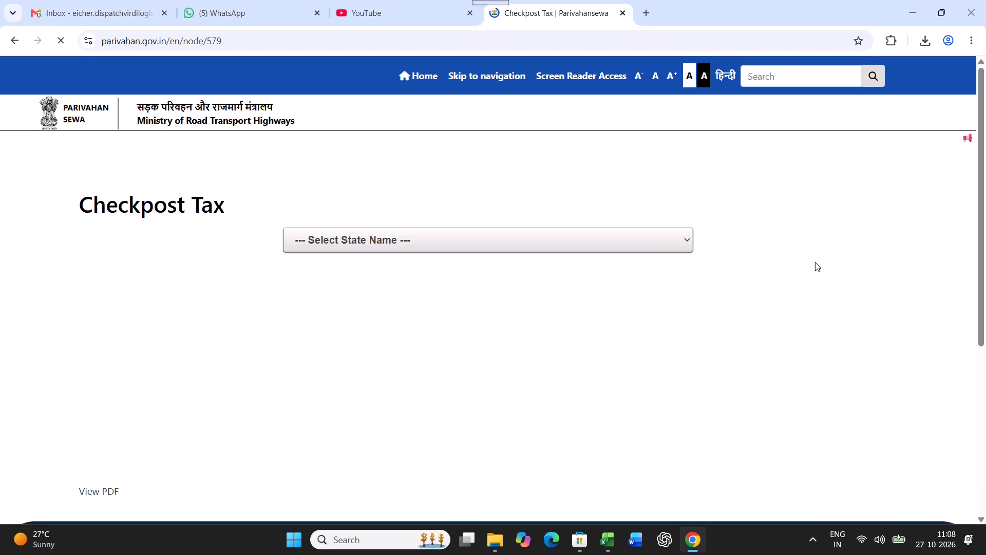
click(594, 239)
scroll(517, 394, down, 5)
scroll(517, 395, up, 5)
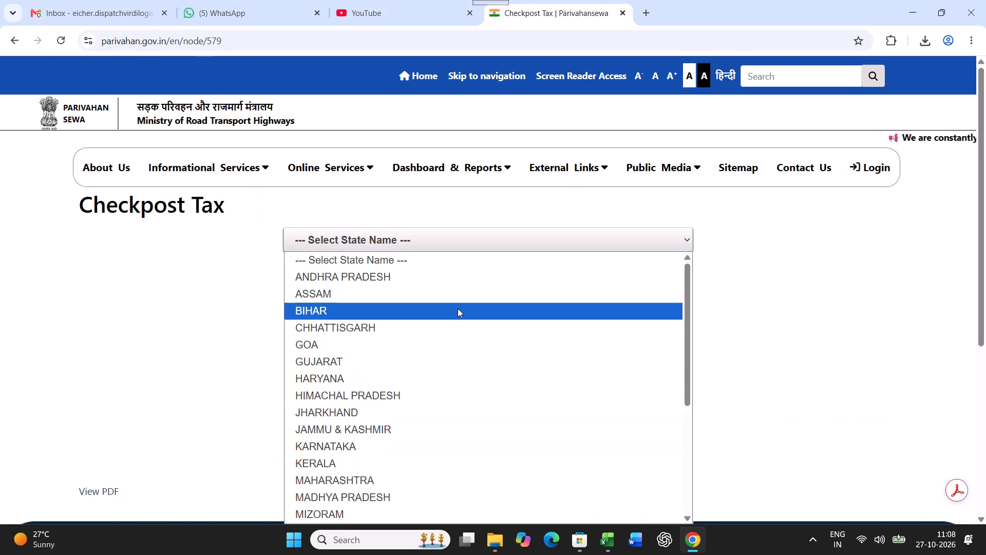
click(458, 308)
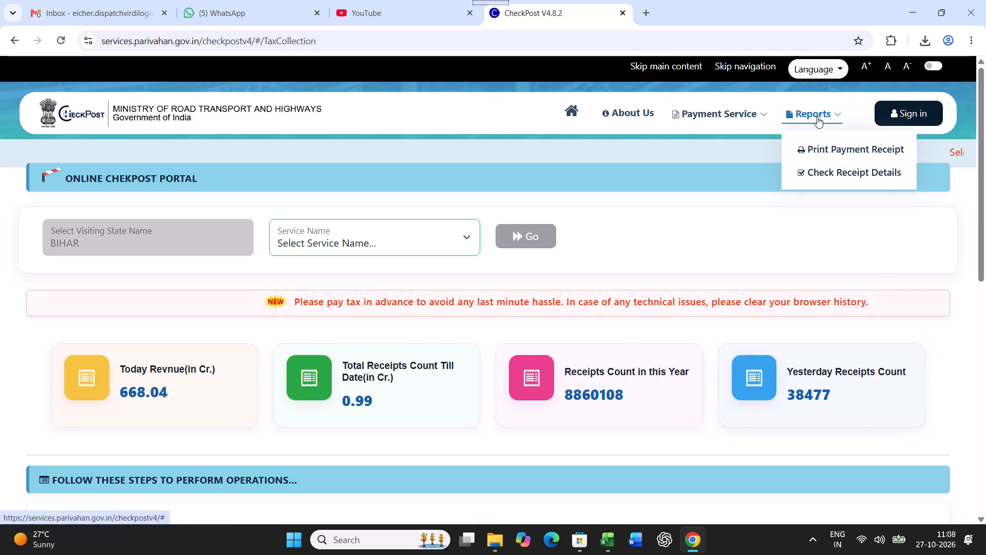
click(812, 152)
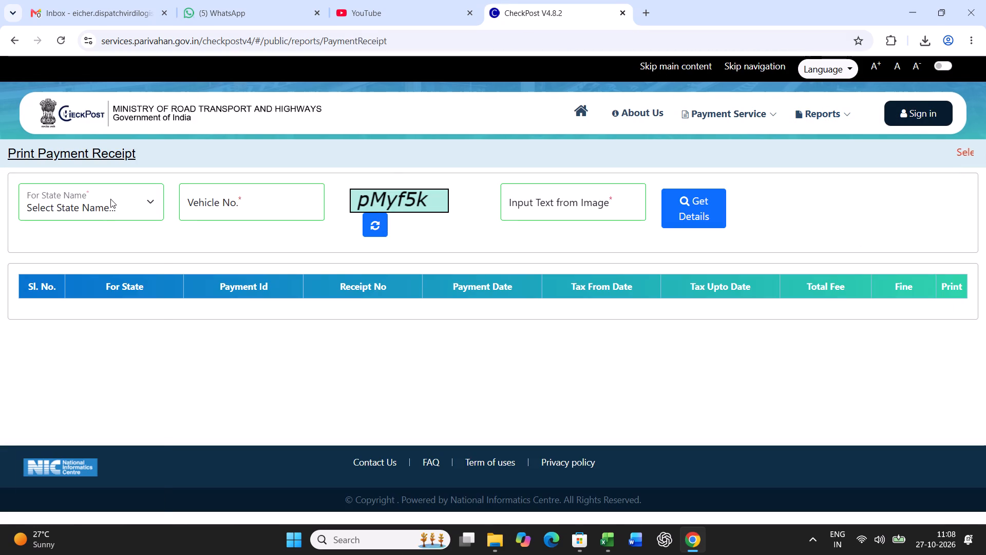
click(110, 199)
scroll(91, 330, down, 5)
scroll(91, 330, up, 5)
click(83, 293)
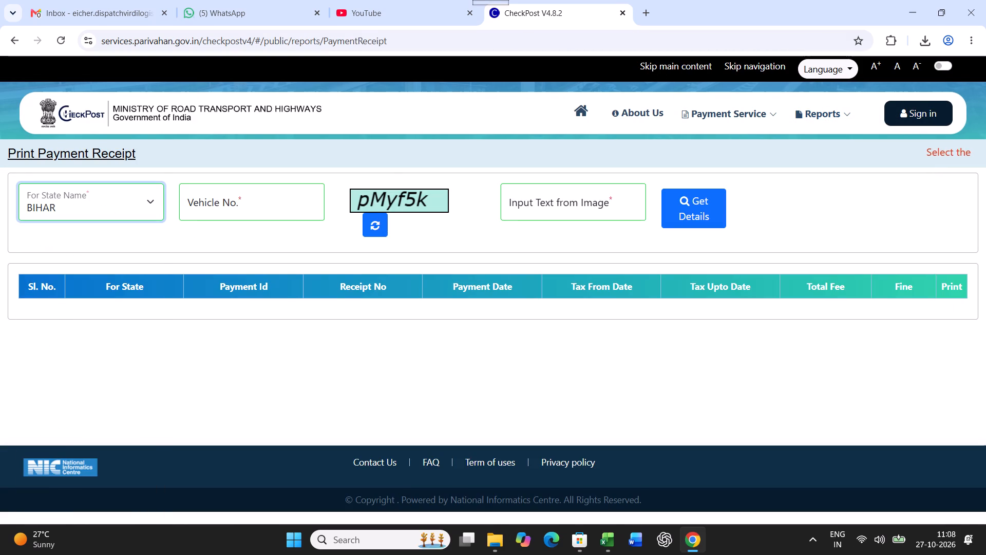
click(210, 212)
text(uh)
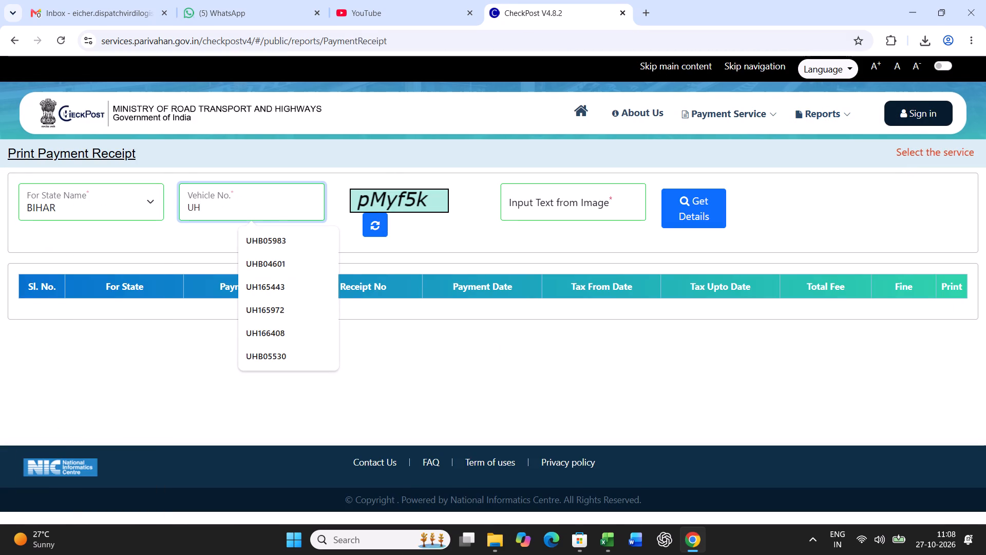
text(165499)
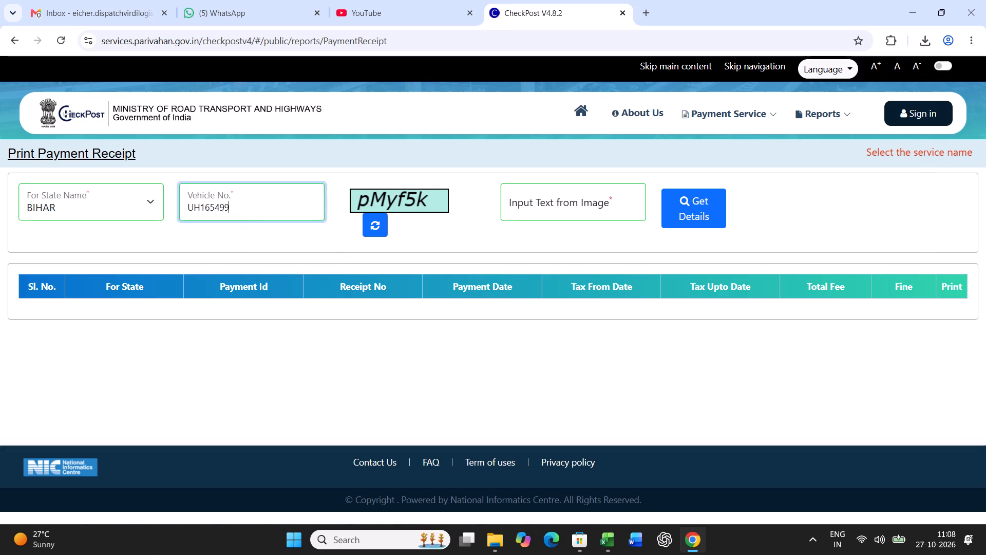
Enter the captcha text shown in the image and retrieve the Bihar payment details.
click(568, 208)
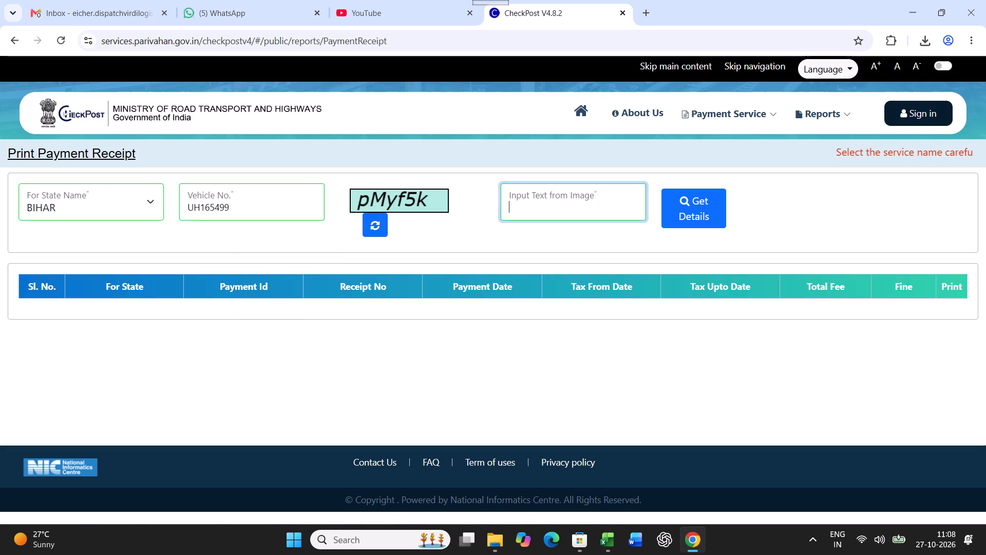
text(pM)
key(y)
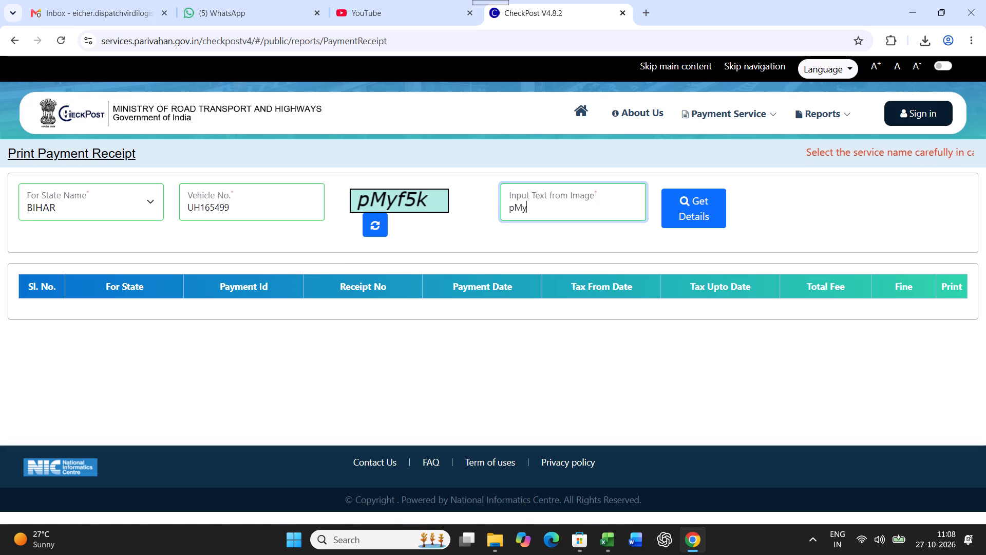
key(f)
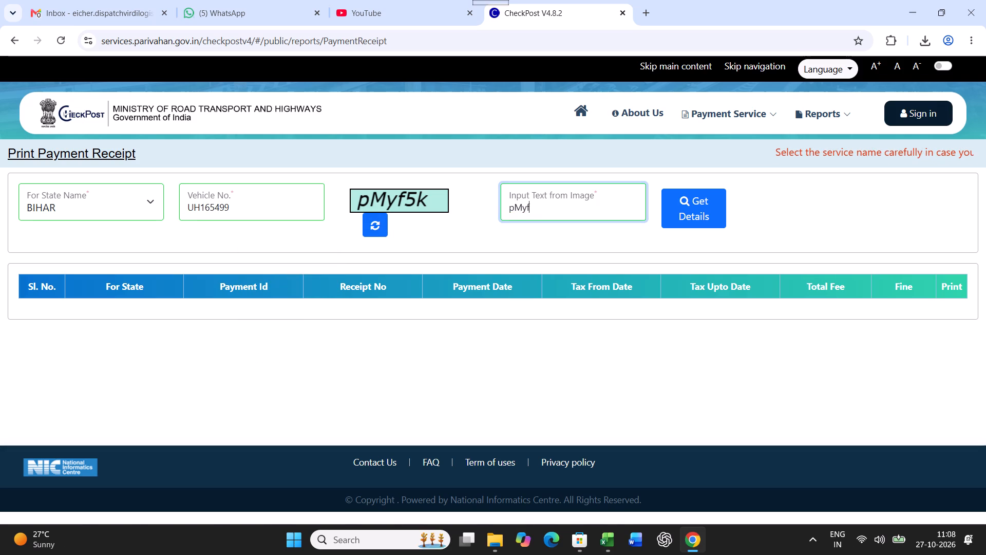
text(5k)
click(682, 208)
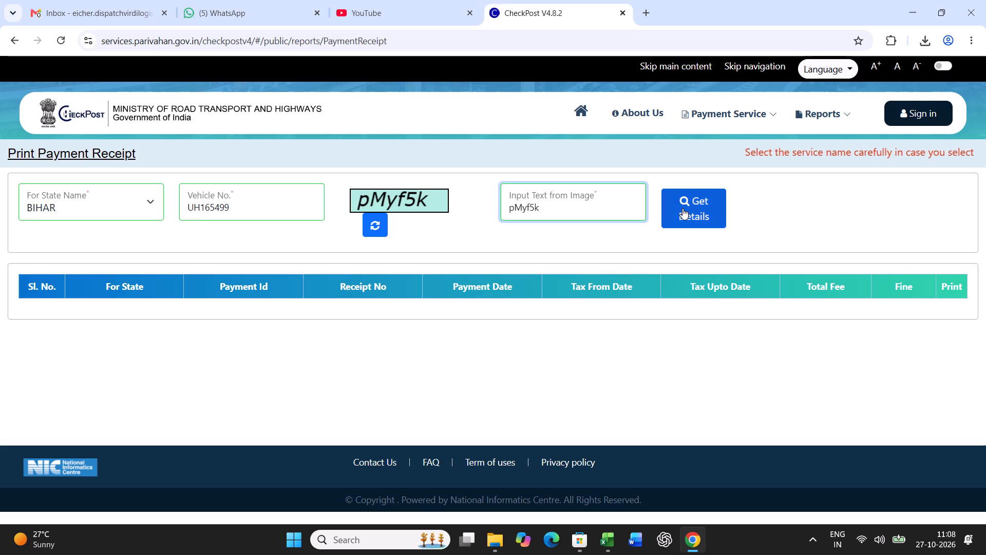
click(947, 307)
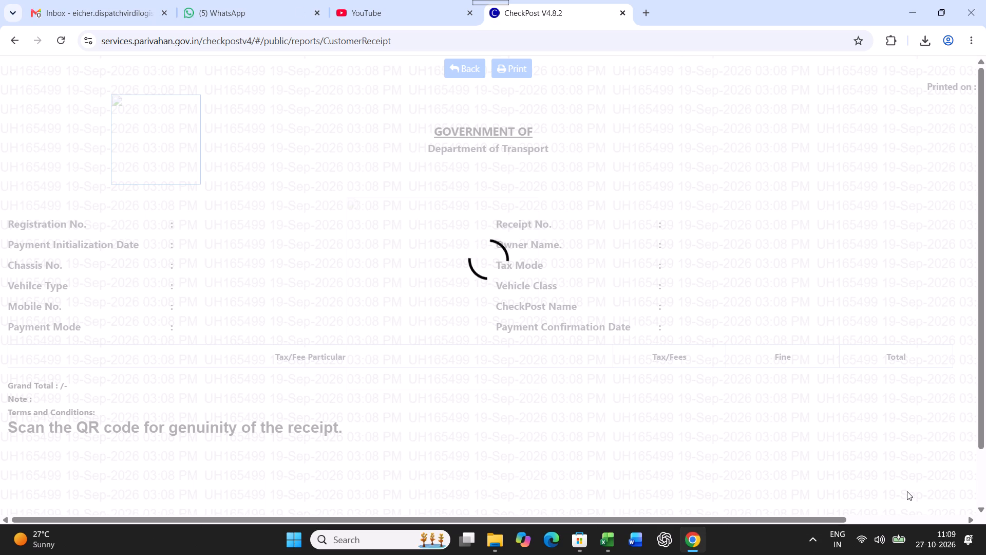
click(415, 46)
key(Return)
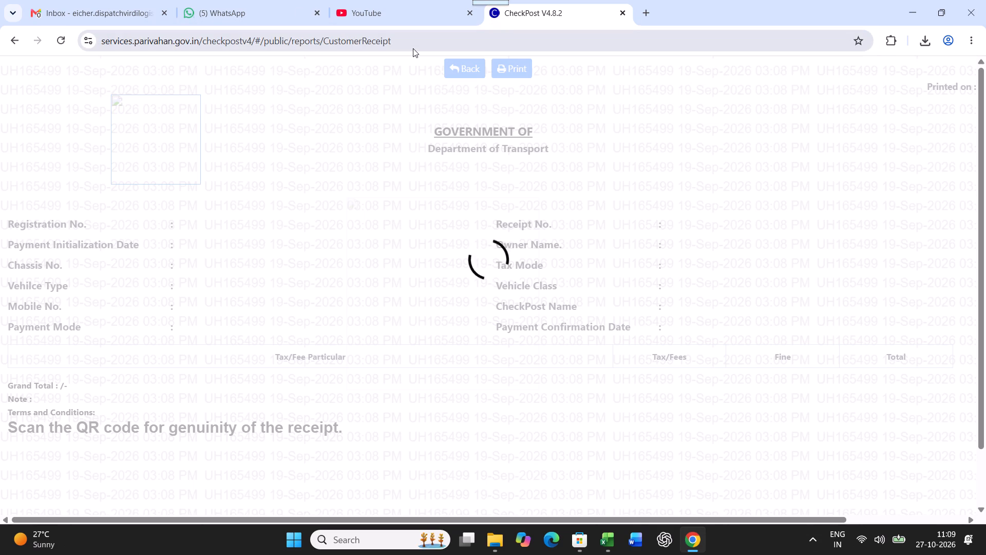
click(413, 48)
key(F5)
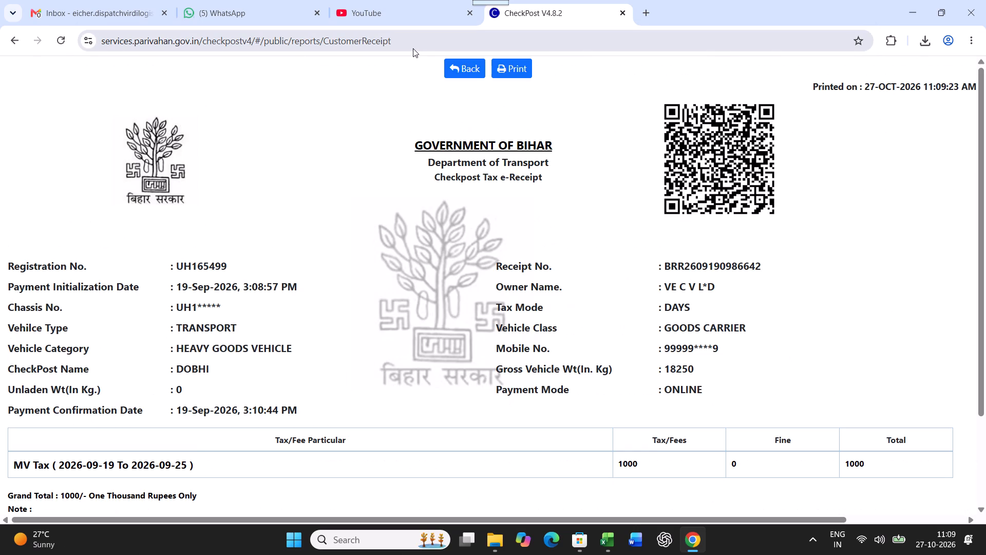
click(530, 71)
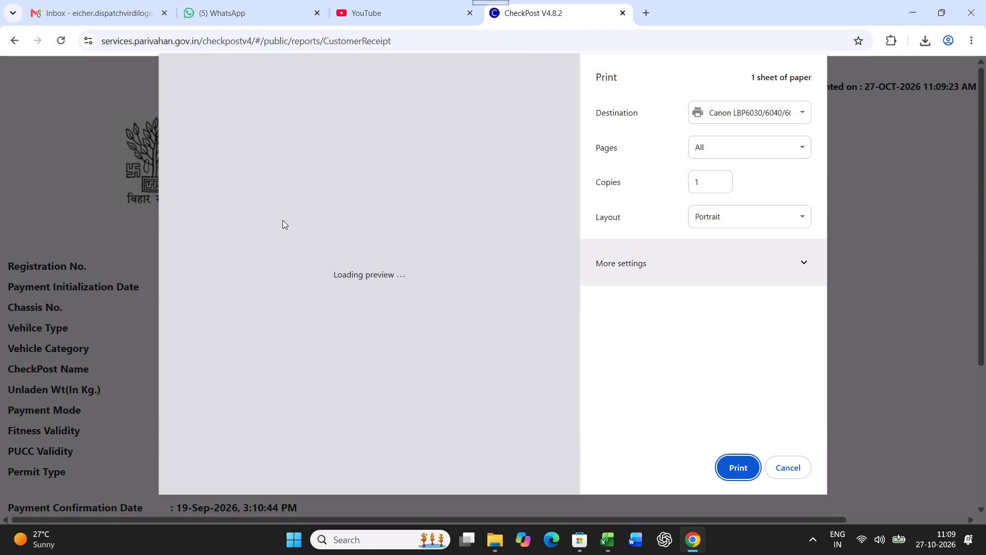
click(732, 475)
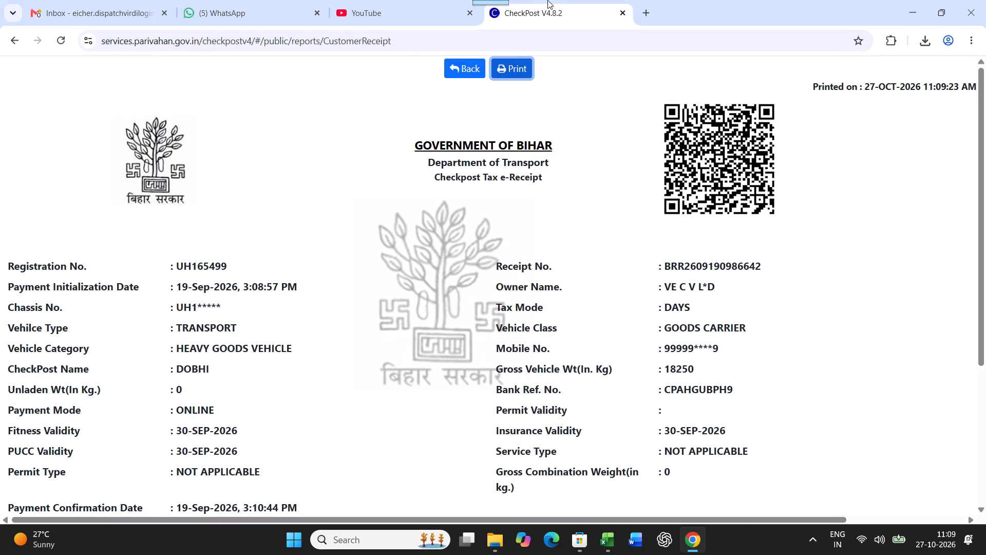
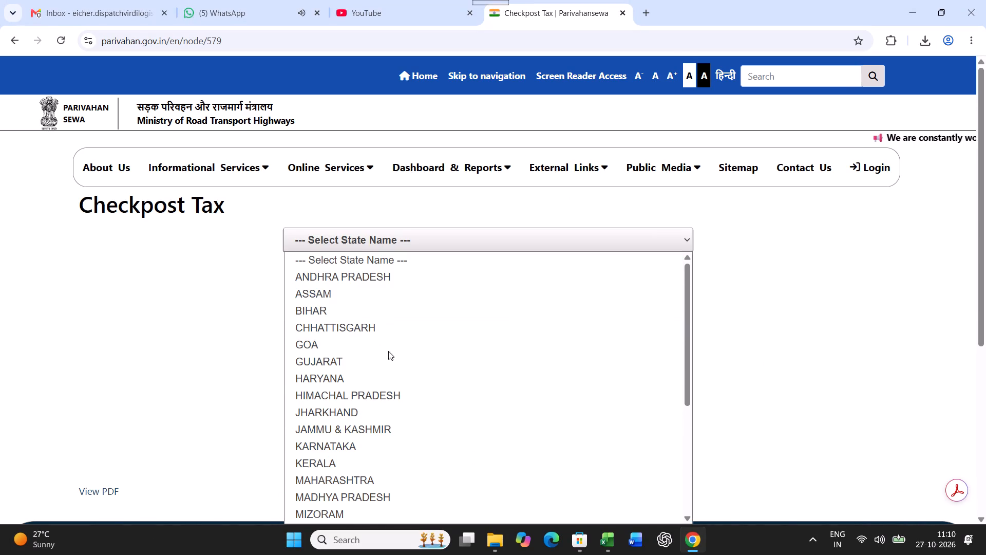
Choose Bihar as the checkpost tax state and open the payment receipt printing form.
scroll(388, 351, up, 2)
click(368, 312)
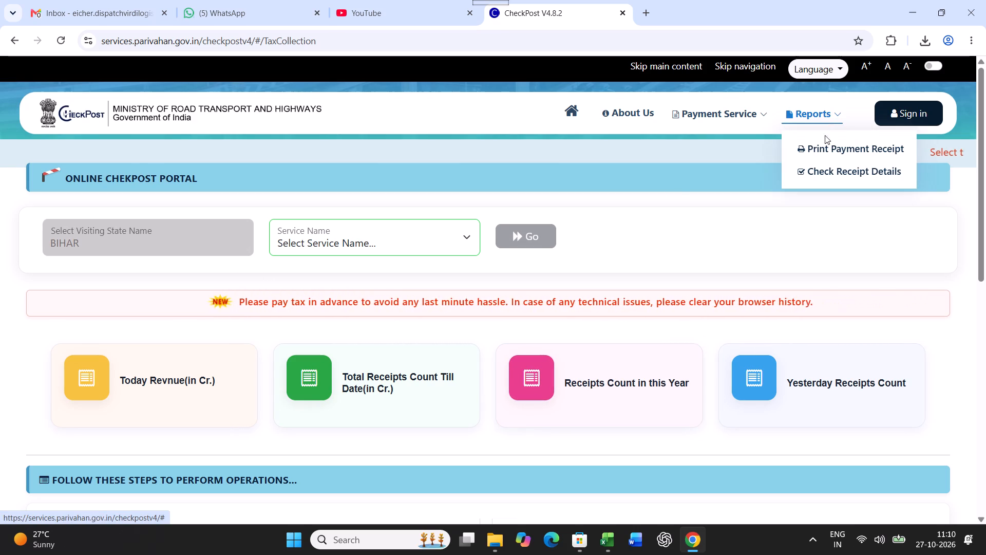
click(826, 146)
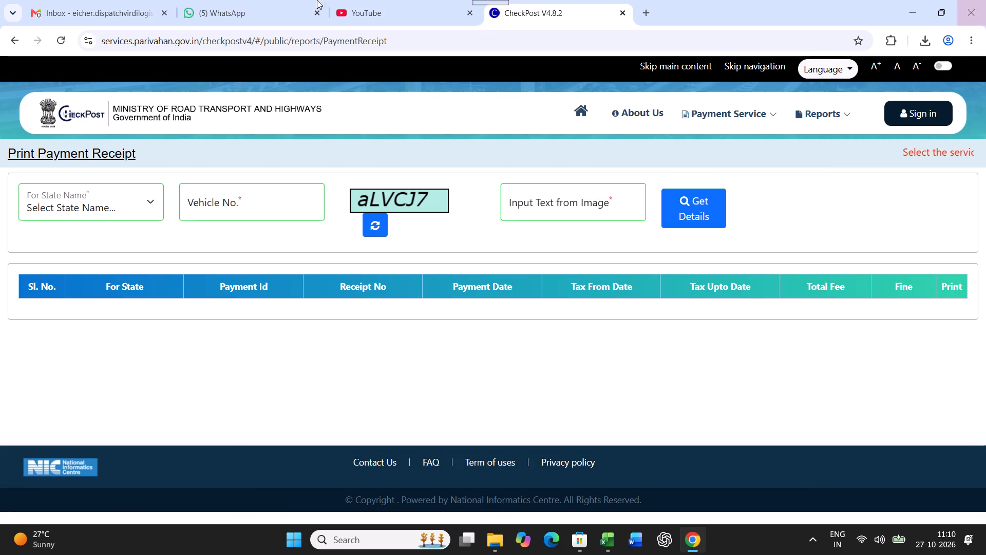
click(150, 208)
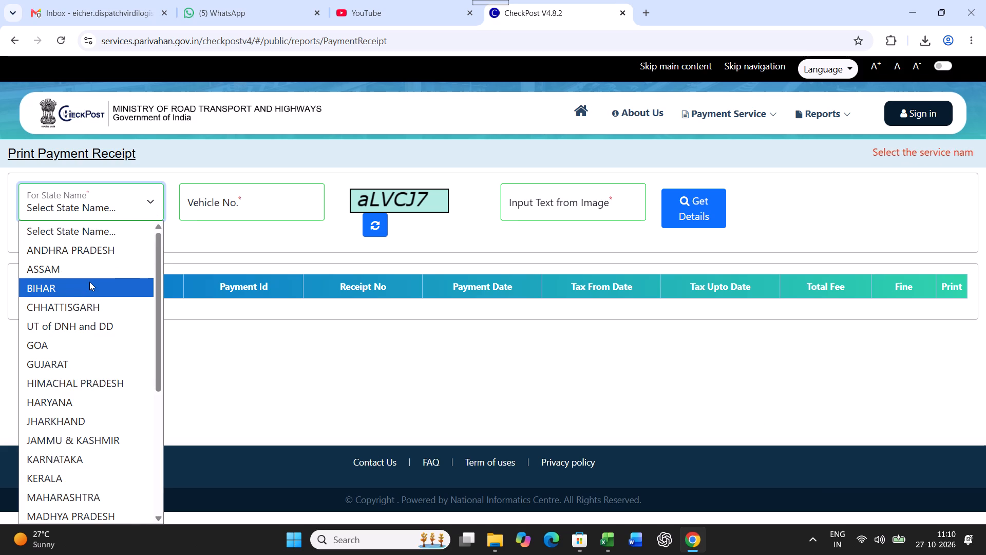
click(89, 282)
click(212, 198)
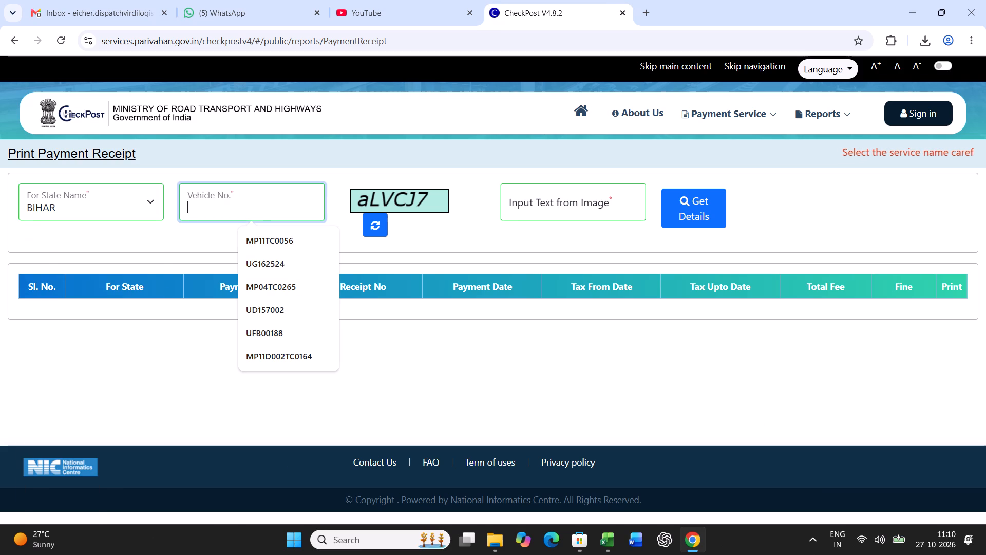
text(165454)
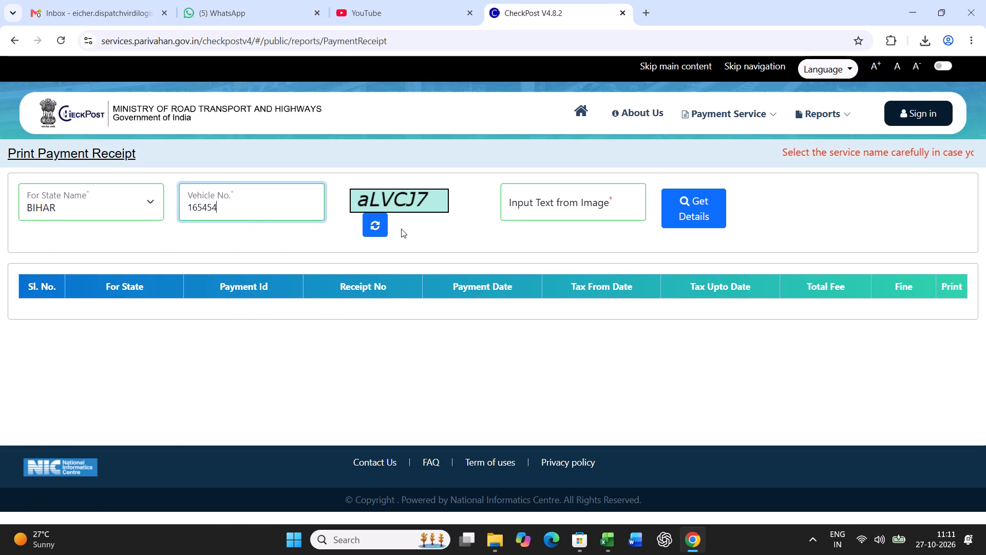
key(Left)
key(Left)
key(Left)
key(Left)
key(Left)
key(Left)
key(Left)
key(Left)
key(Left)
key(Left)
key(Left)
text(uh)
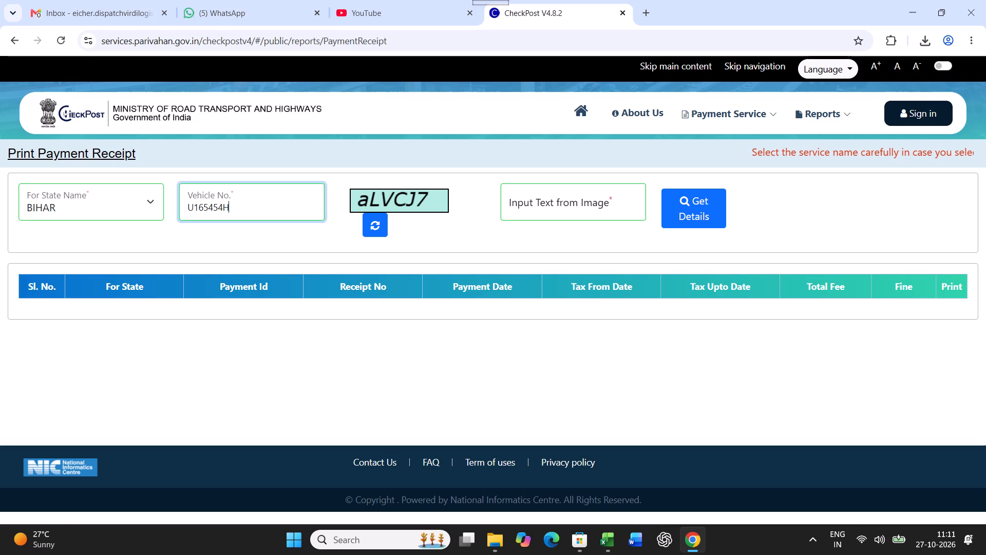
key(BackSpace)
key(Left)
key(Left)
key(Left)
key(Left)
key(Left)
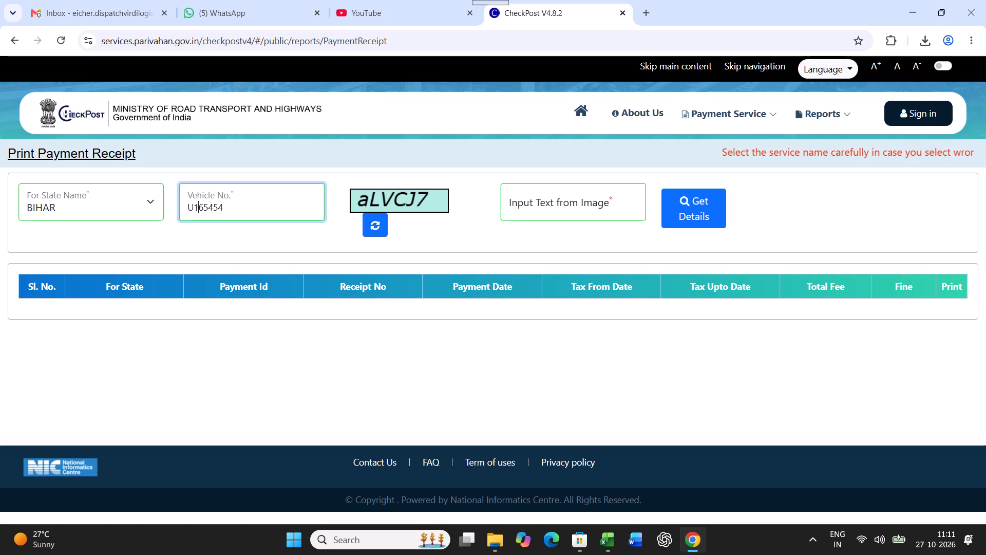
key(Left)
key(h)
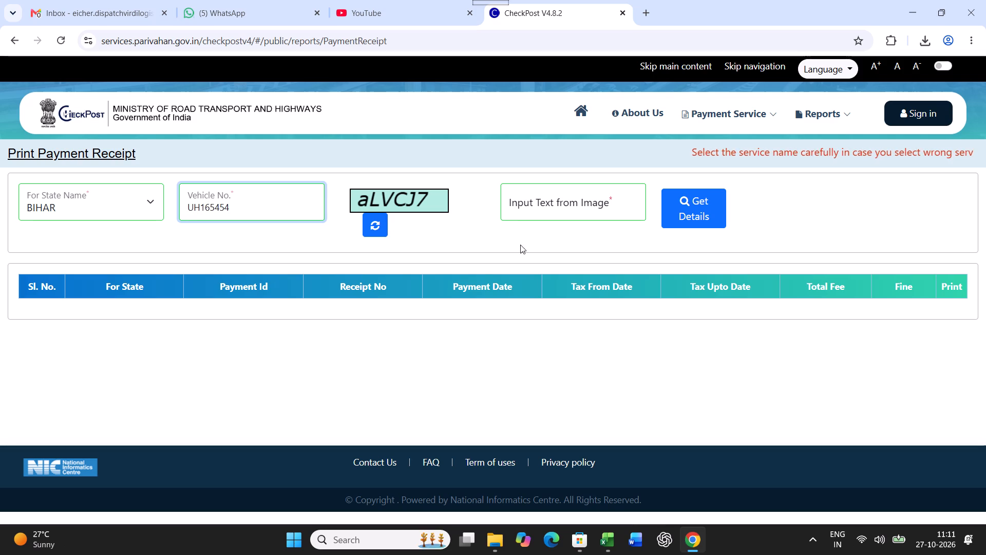
click(535, 206)
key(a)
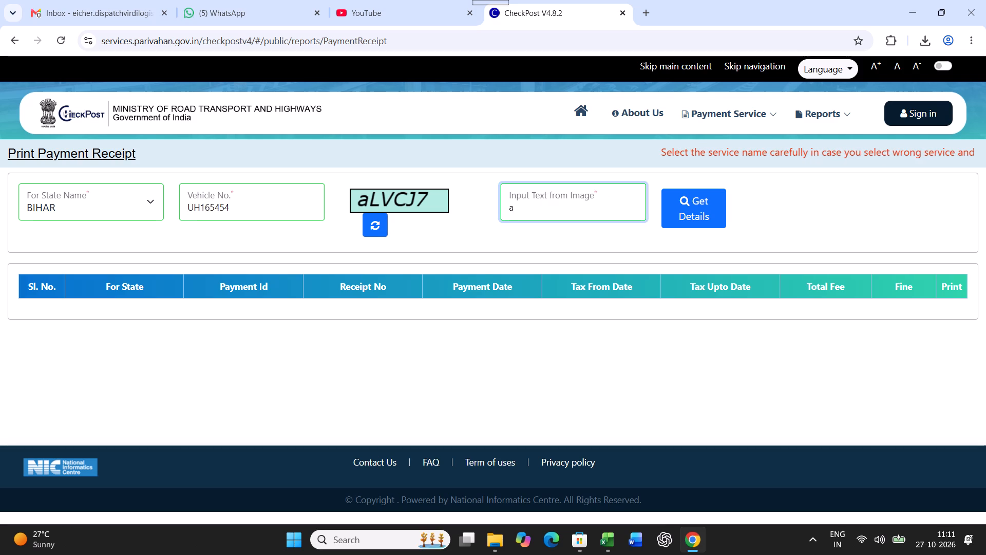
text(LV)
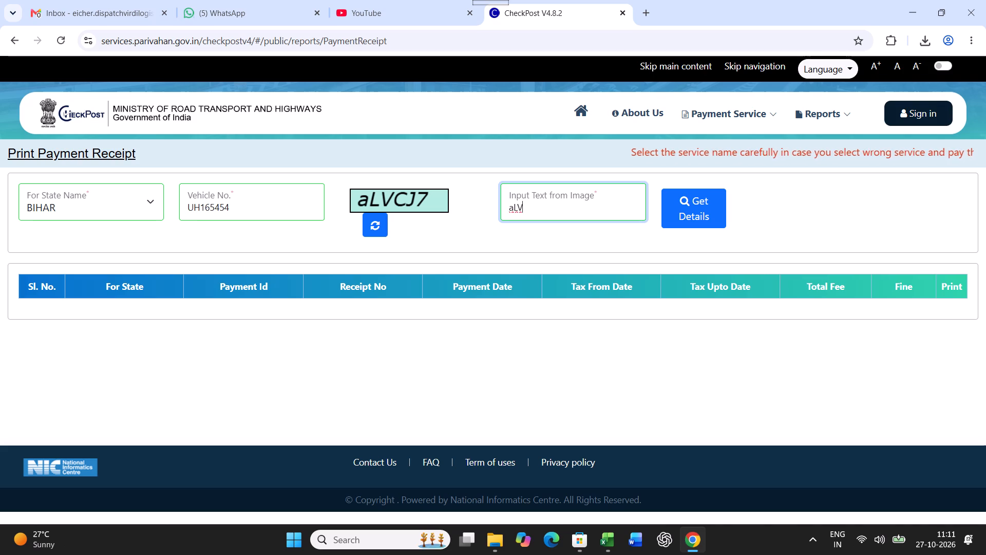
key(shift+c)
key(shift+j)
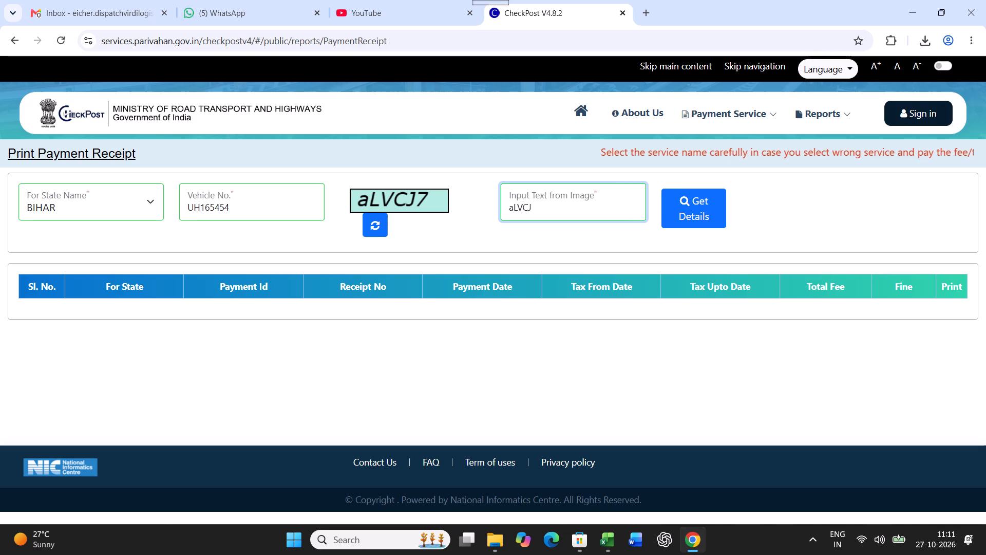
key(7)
click(705, 218)
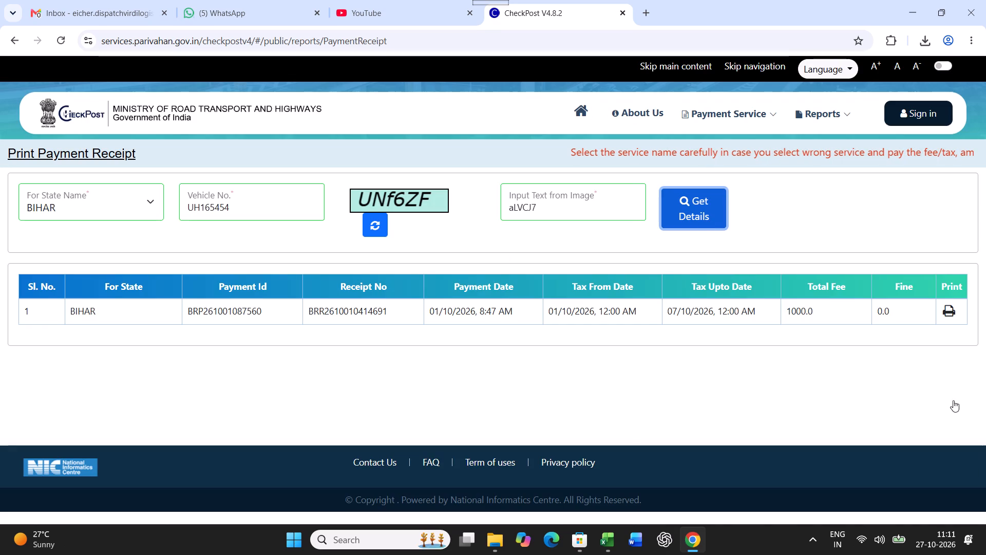
click(950, 311)
click(520, 66)
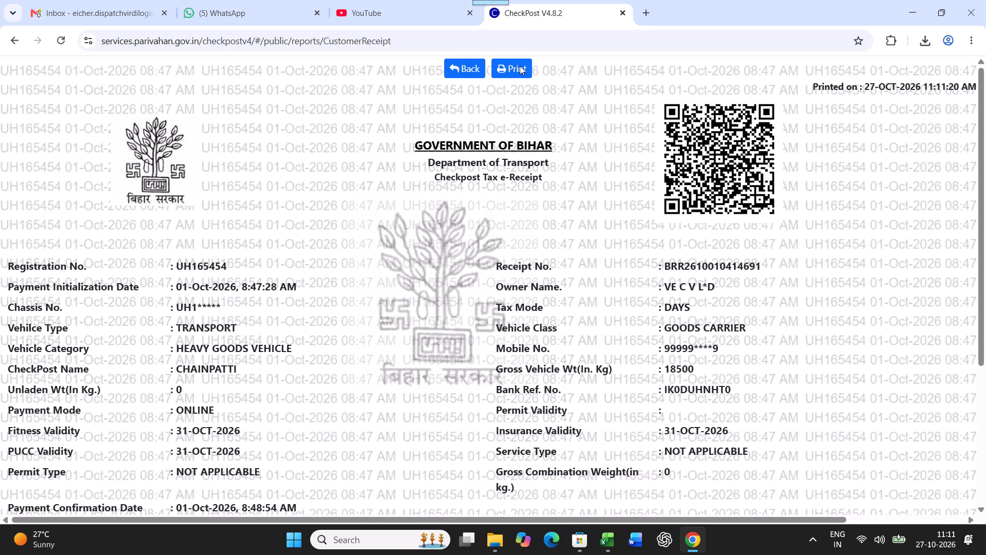
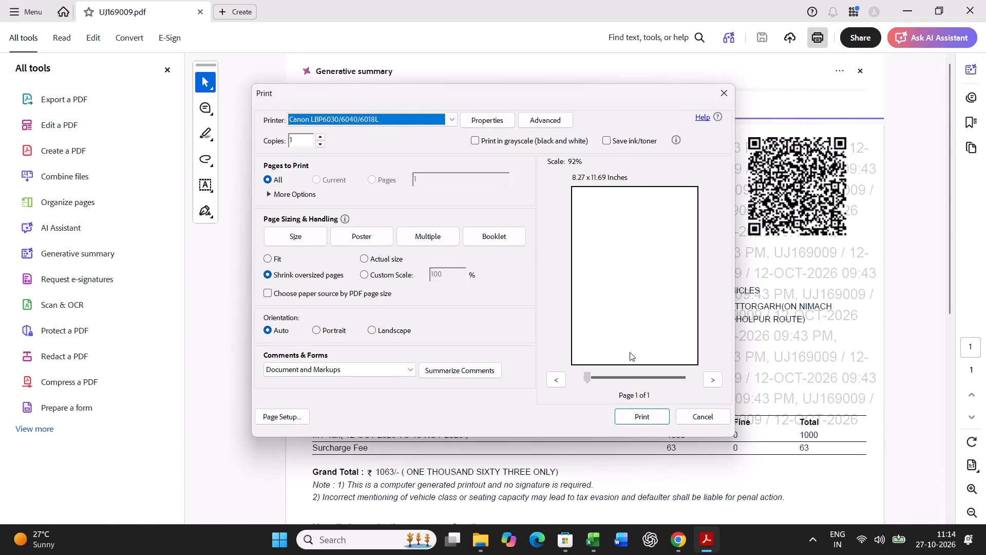
click(644, 417)
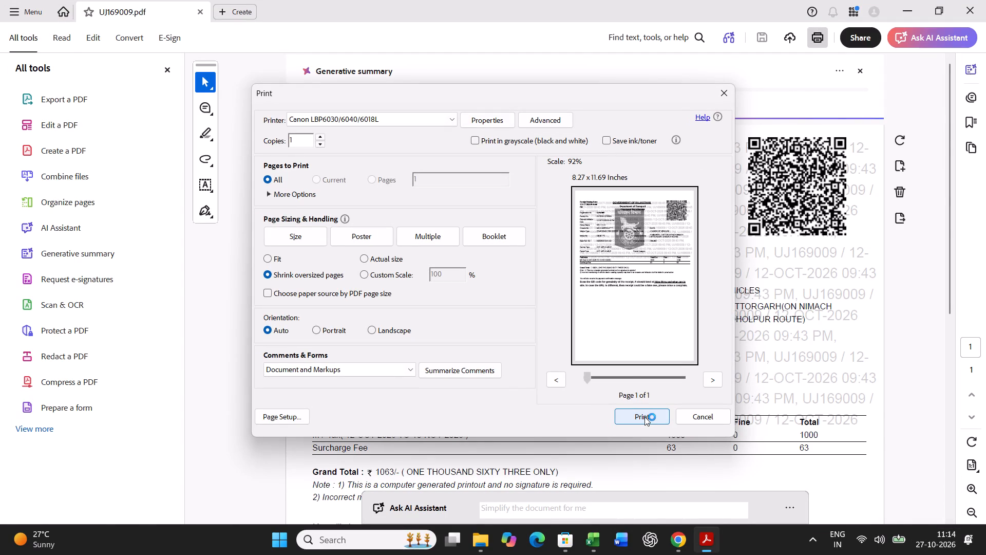
click(644, 417)
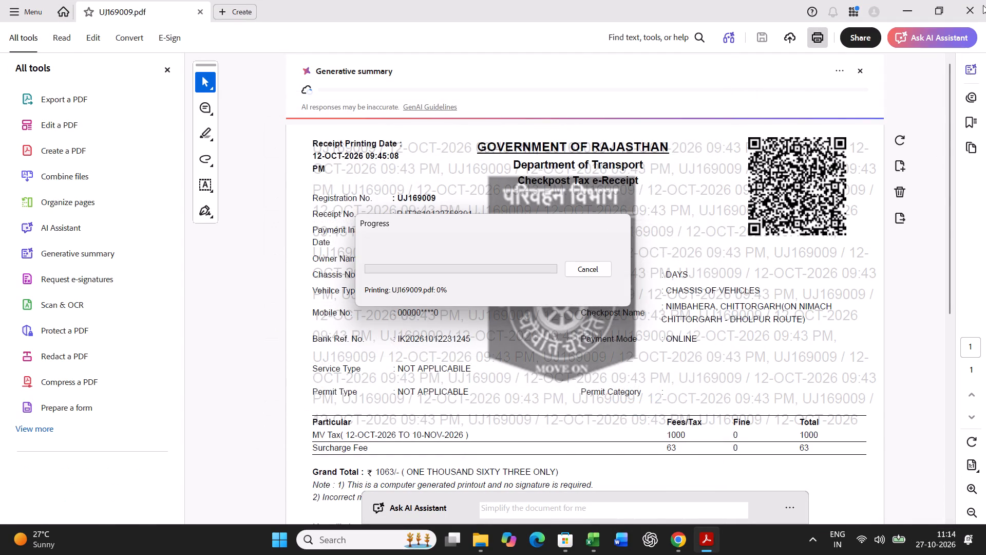
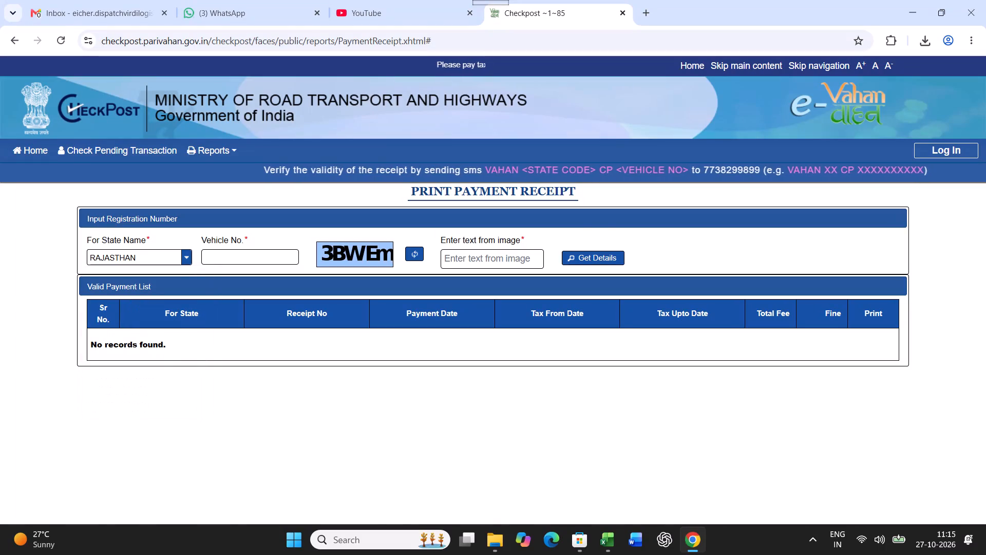
click(227, 258)
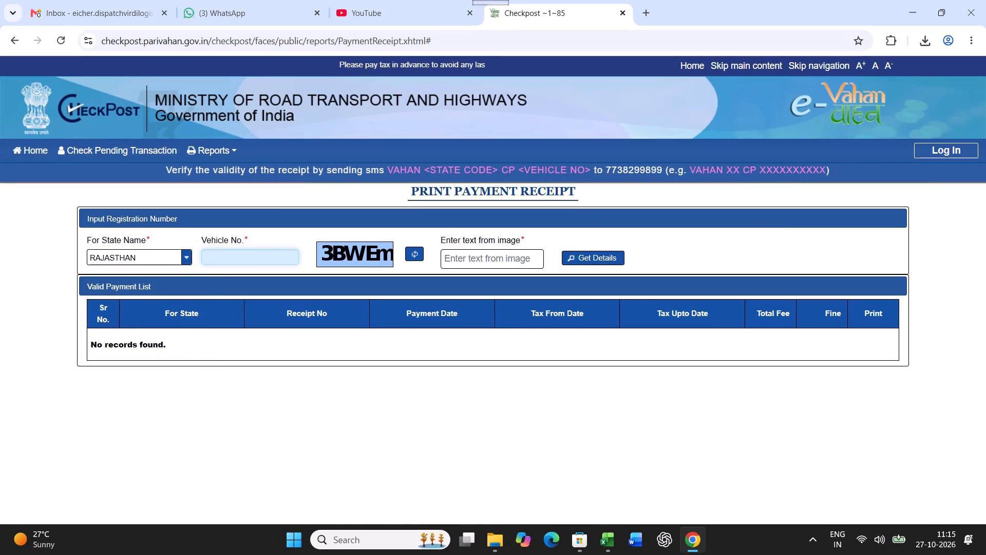
click(604, 550)
click(480, 309)
key(ctrl+f)
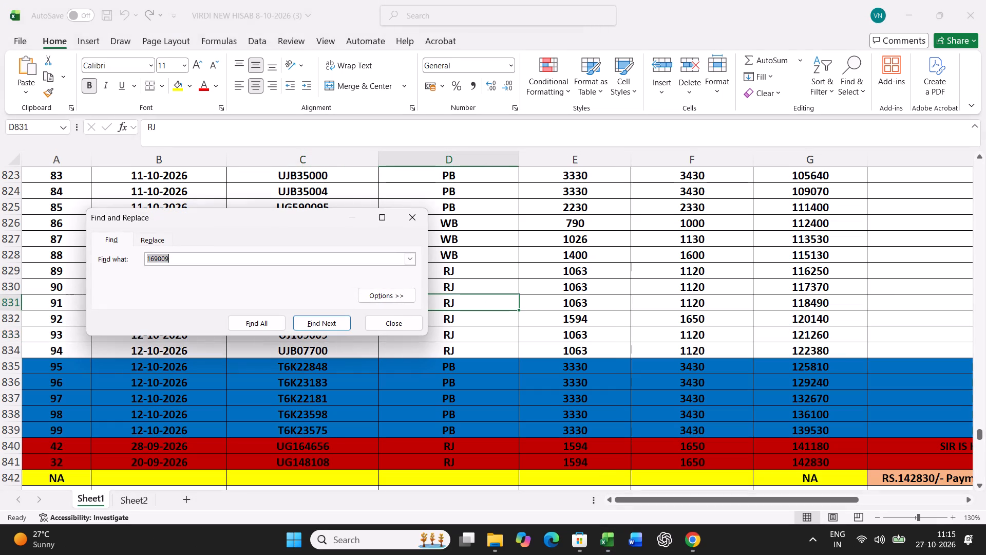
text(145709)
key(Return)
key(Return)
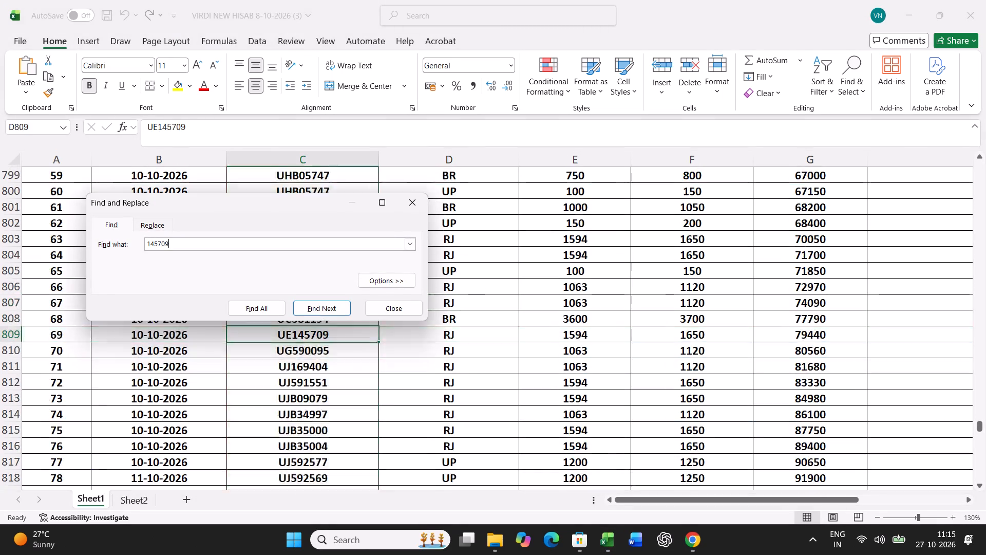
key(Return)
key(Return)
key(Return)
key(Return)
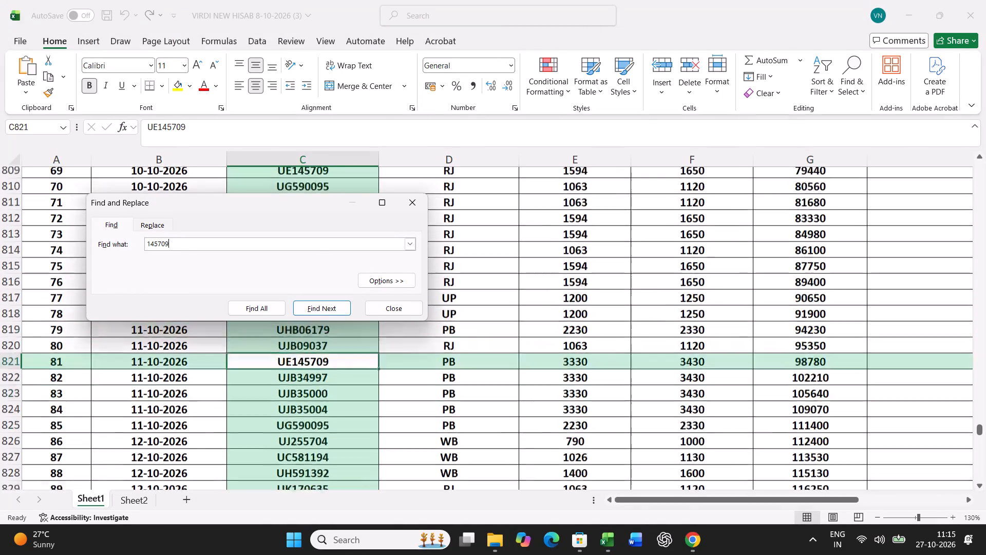
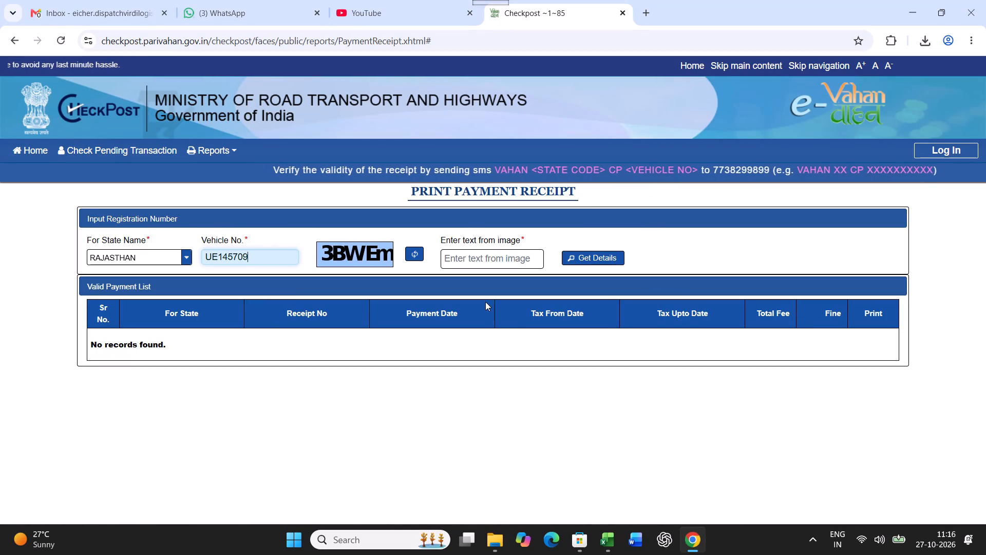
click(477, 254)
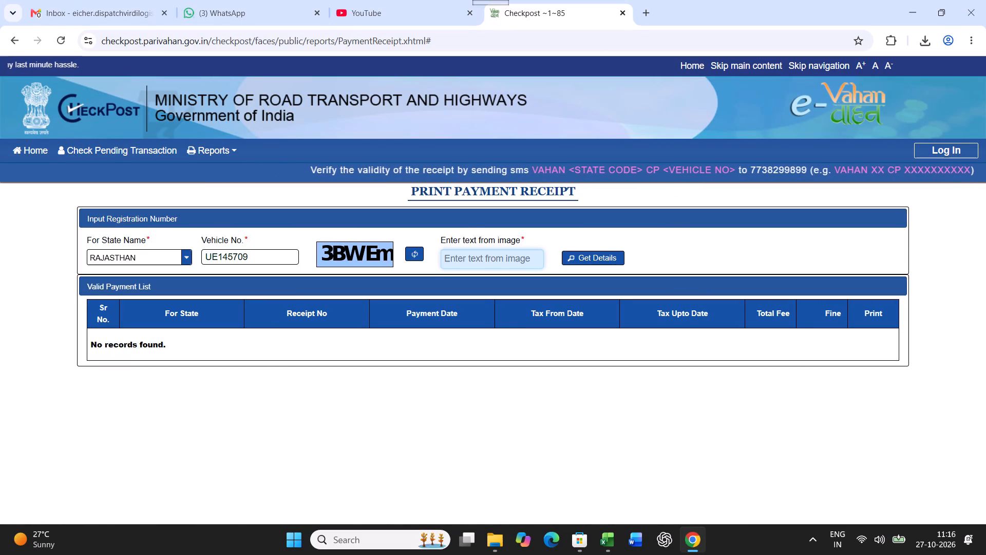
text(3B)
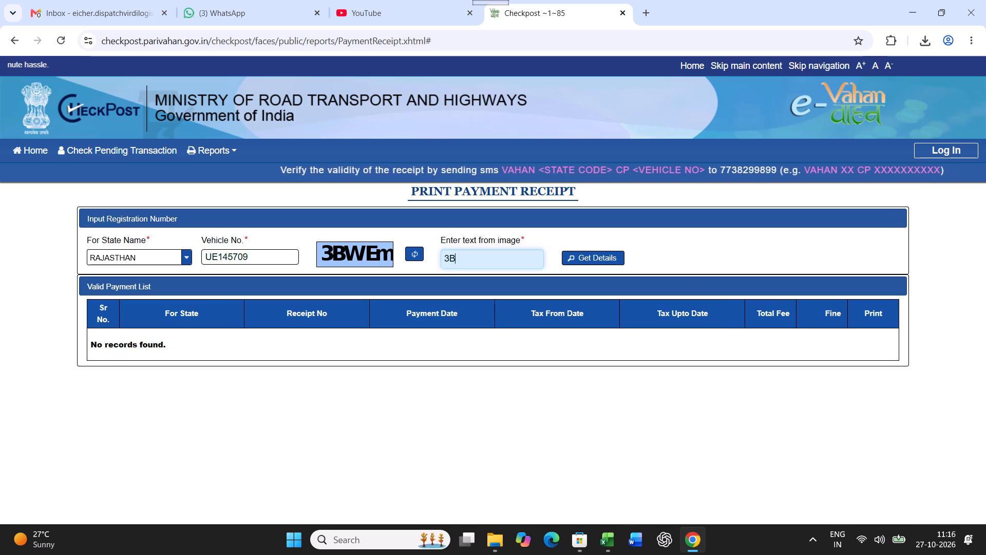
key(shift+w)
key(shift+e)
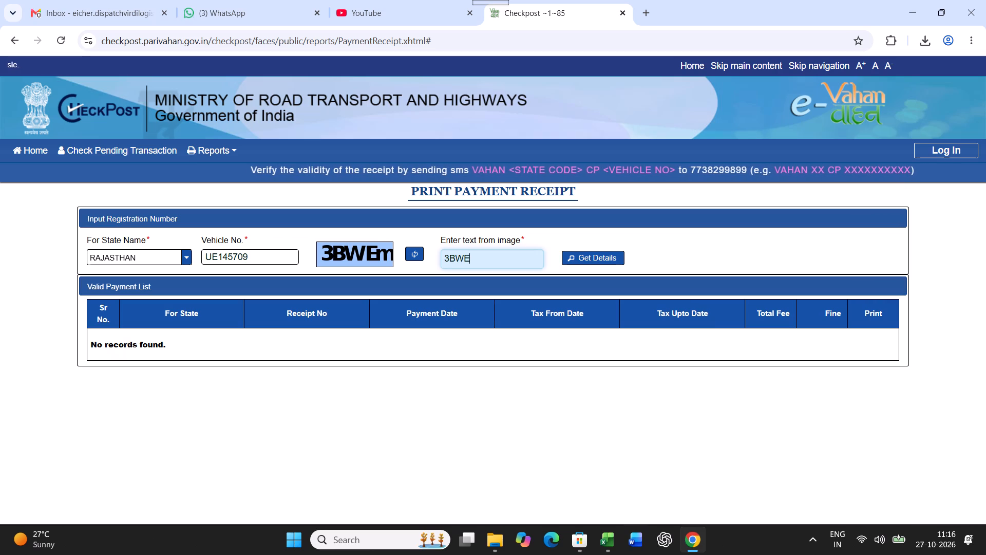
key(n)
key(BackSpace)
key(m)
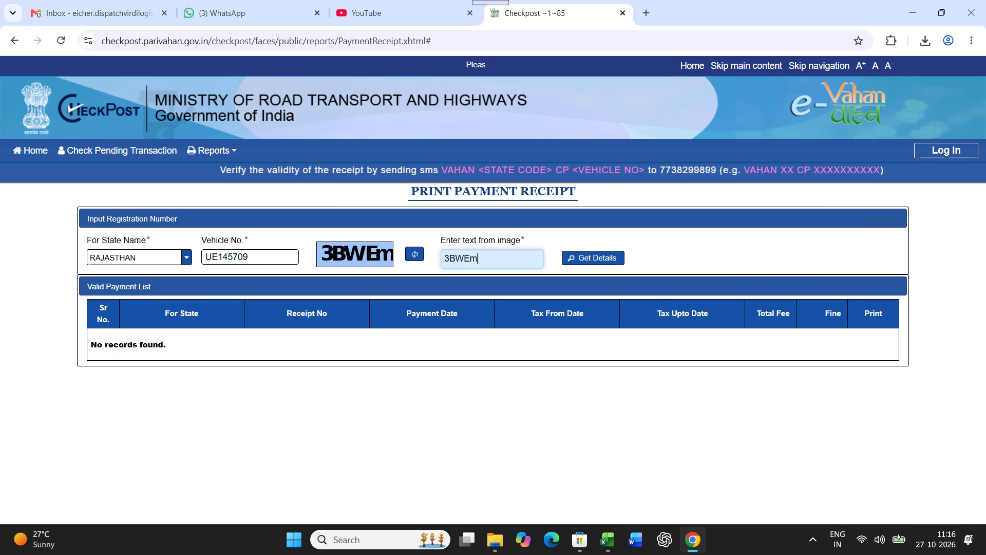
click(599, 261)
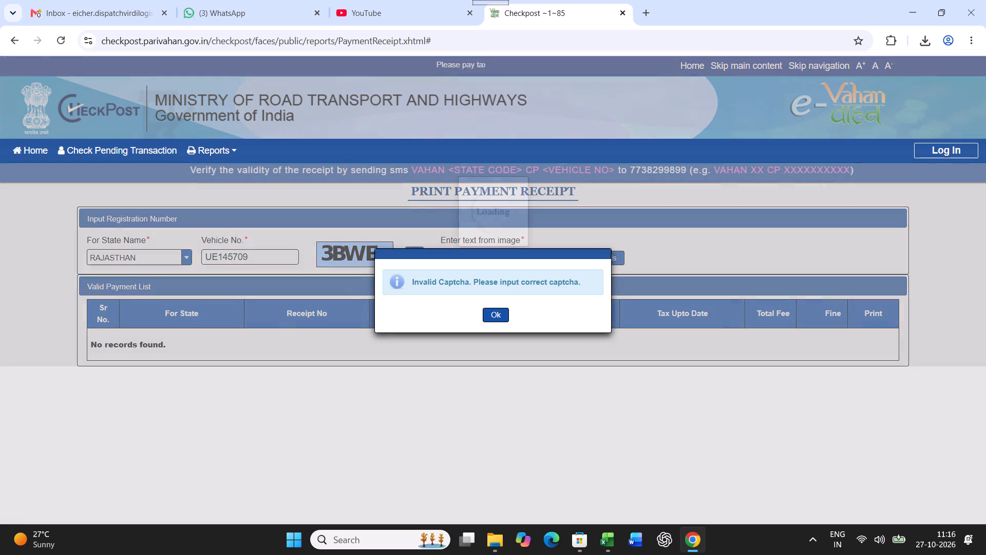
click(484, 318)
double_click(489, 261)
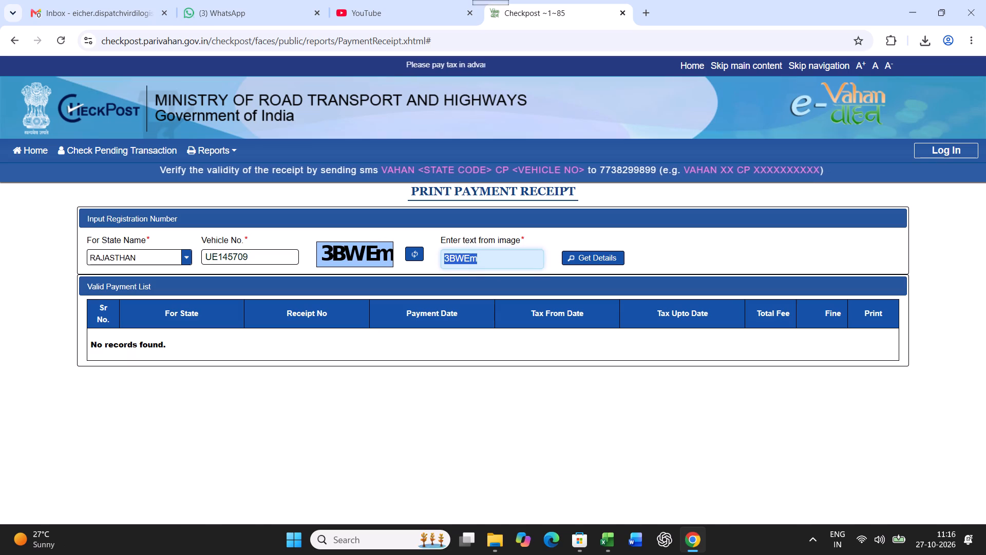
click(410, 257)
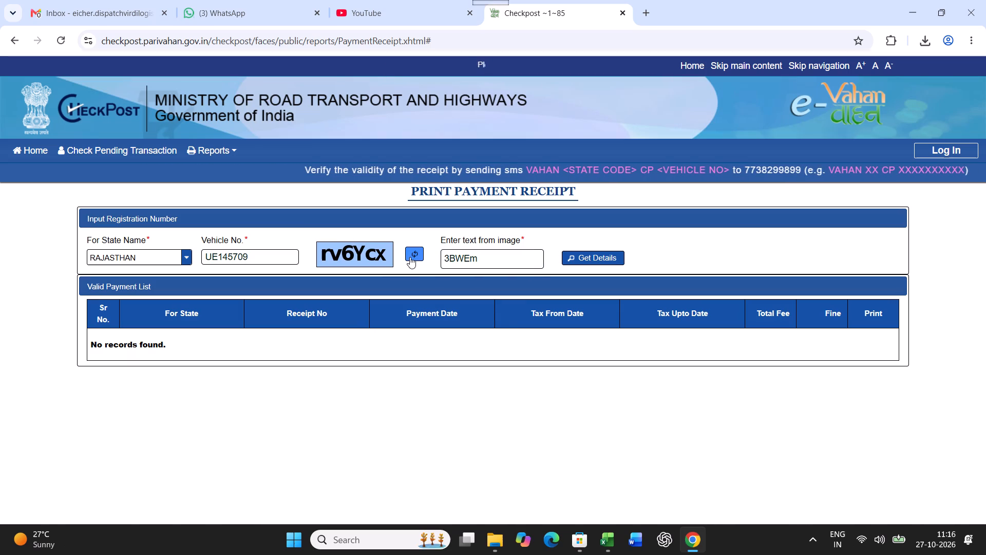
double_click(480, 249)
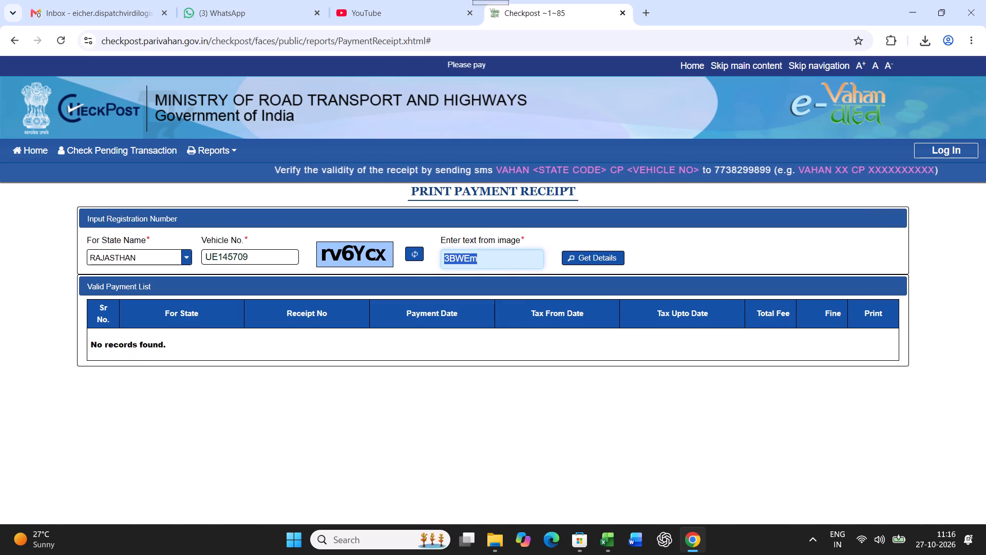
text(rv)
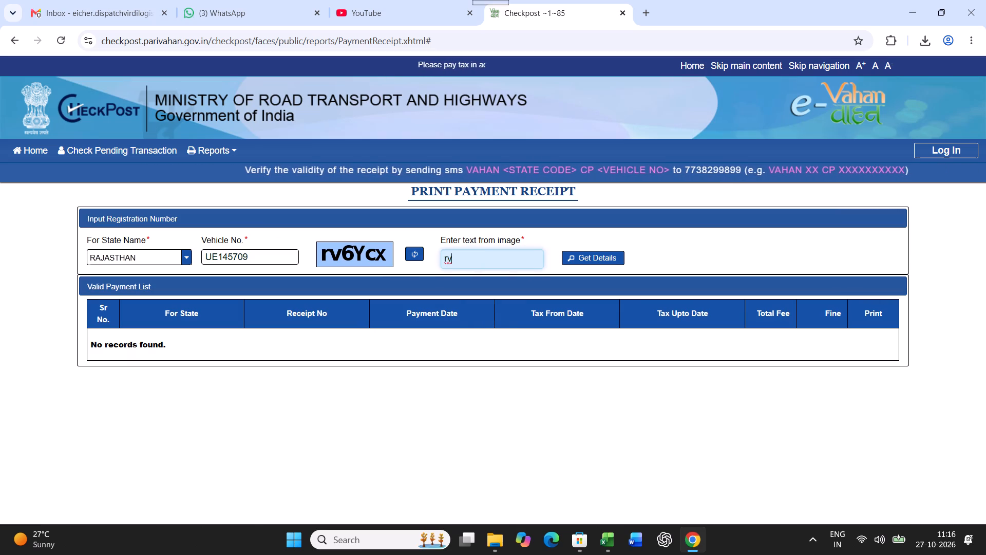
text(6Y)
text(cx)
click(592, 250)
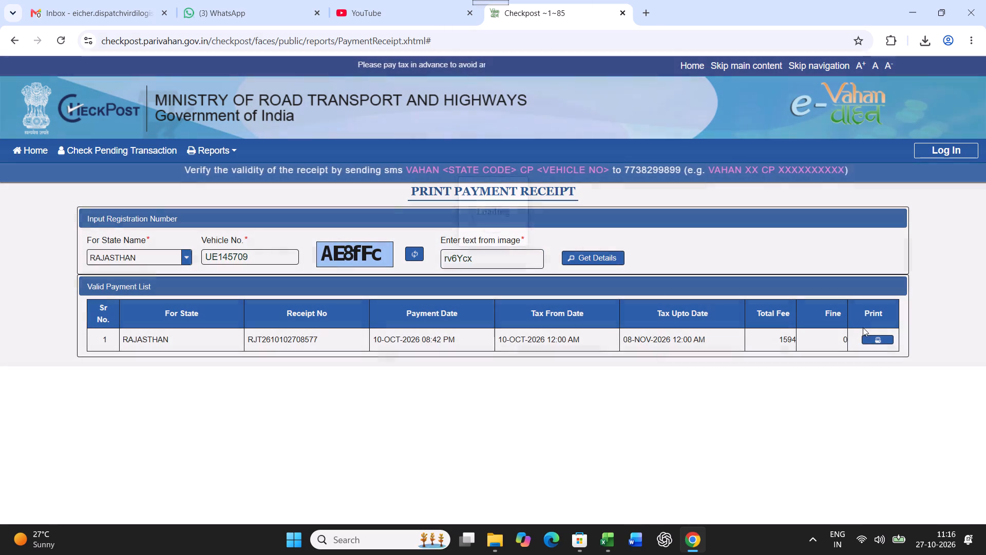
click(876, 340)
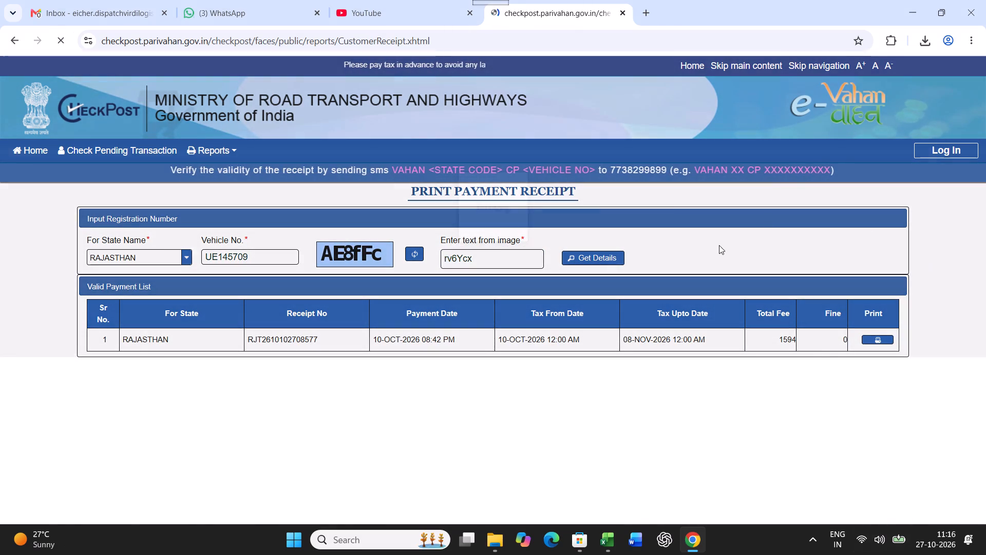
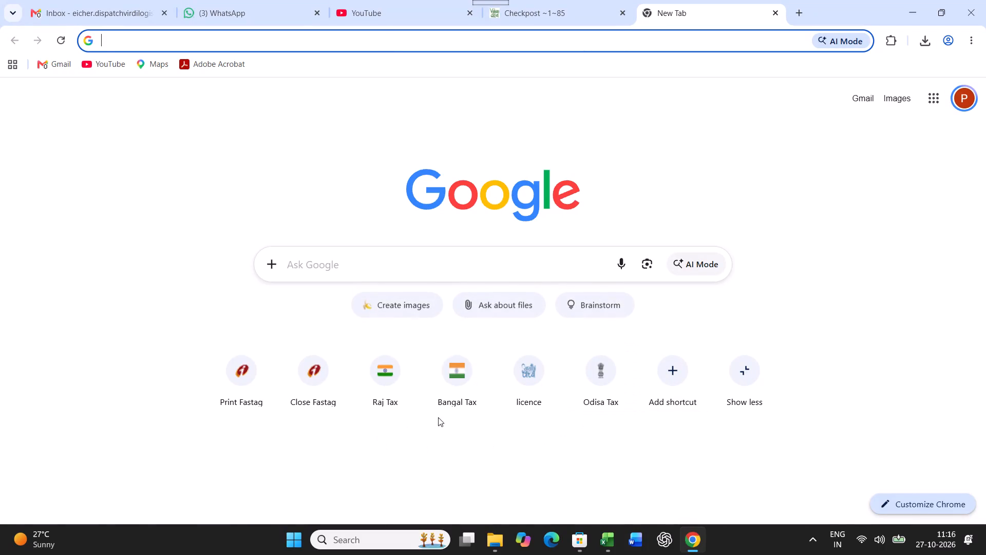
Open the Parivahan checkpost tax portal for Punjab and go to its Print Payment Receipt page.
click(401, 409)
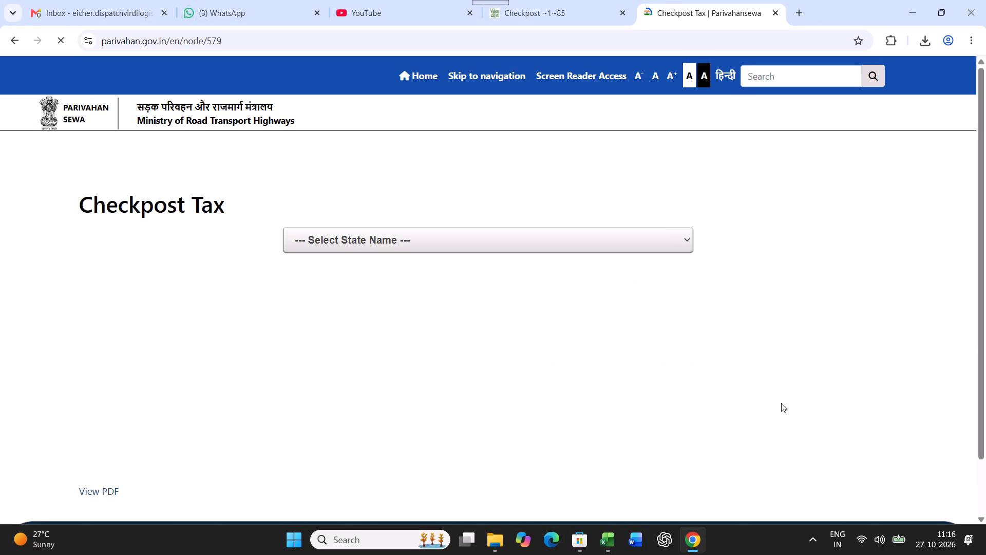
click(516, 243)
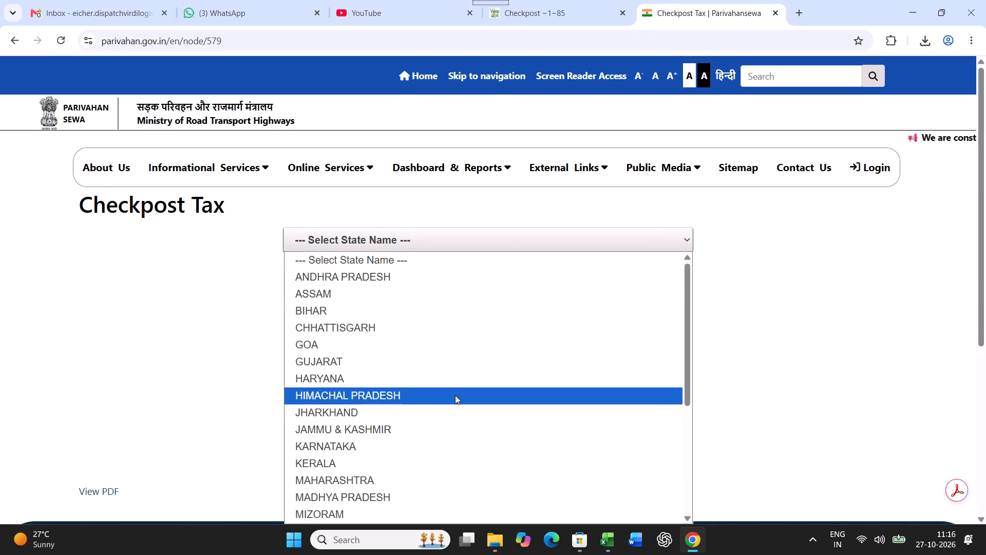
scroll(455, 395, down, 6)
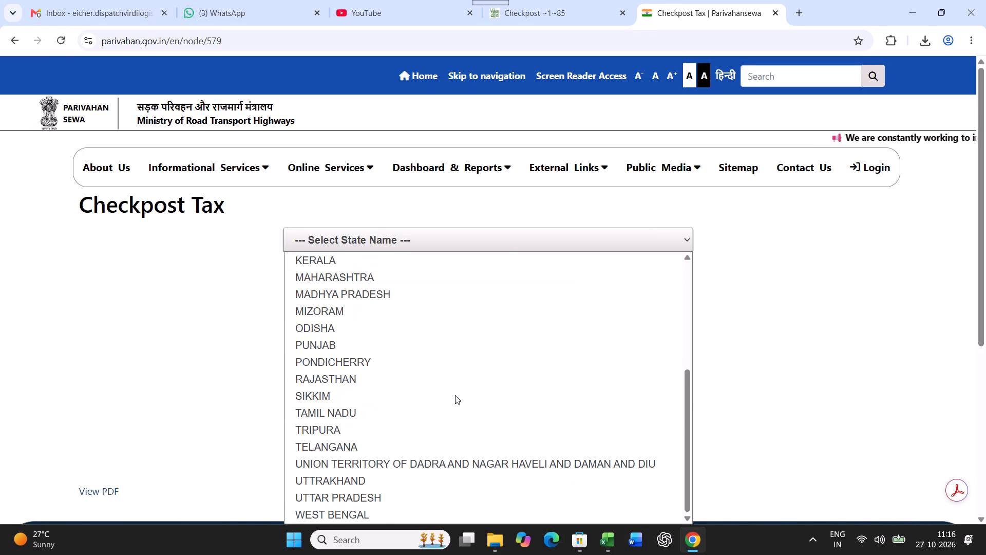
click(423, 351)
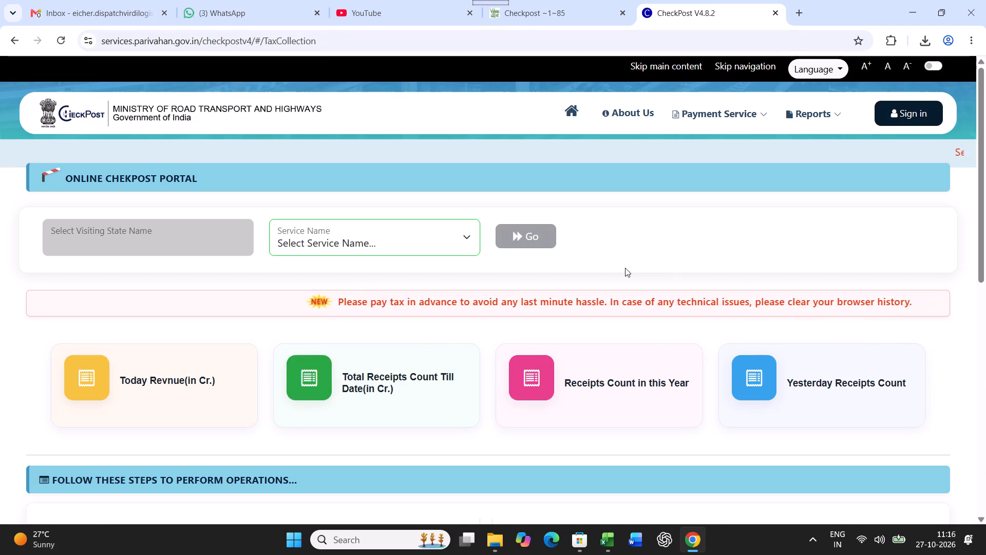
click(822, 151)
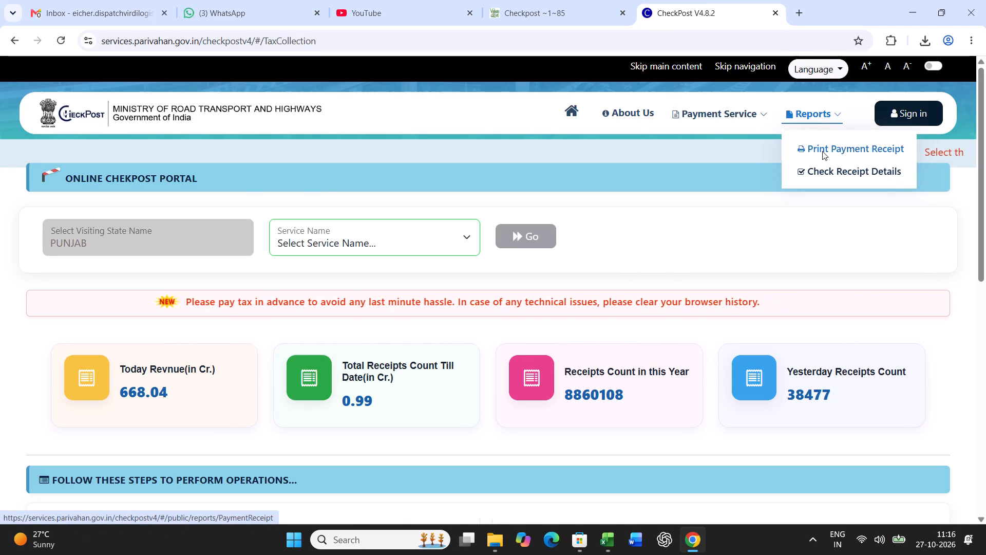
click(121, 199)
scroll(109, 328, down, 10)
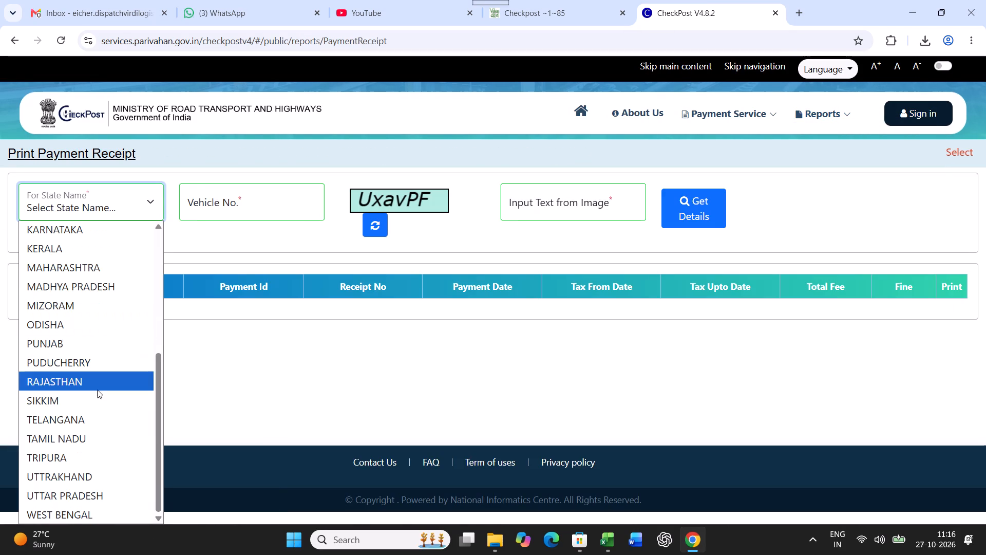
scroll(97, 390, down, 6)
click(90, 341)
click(246, 209)
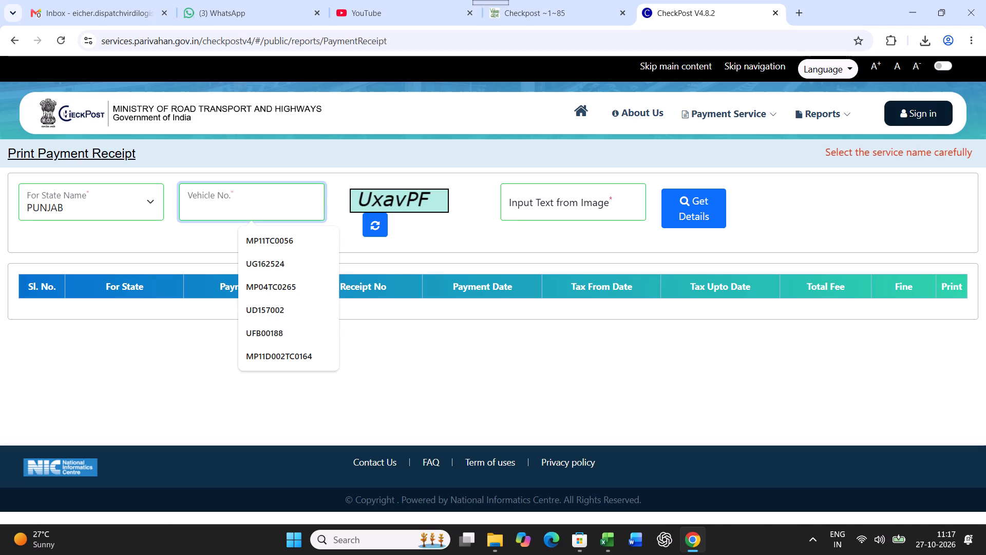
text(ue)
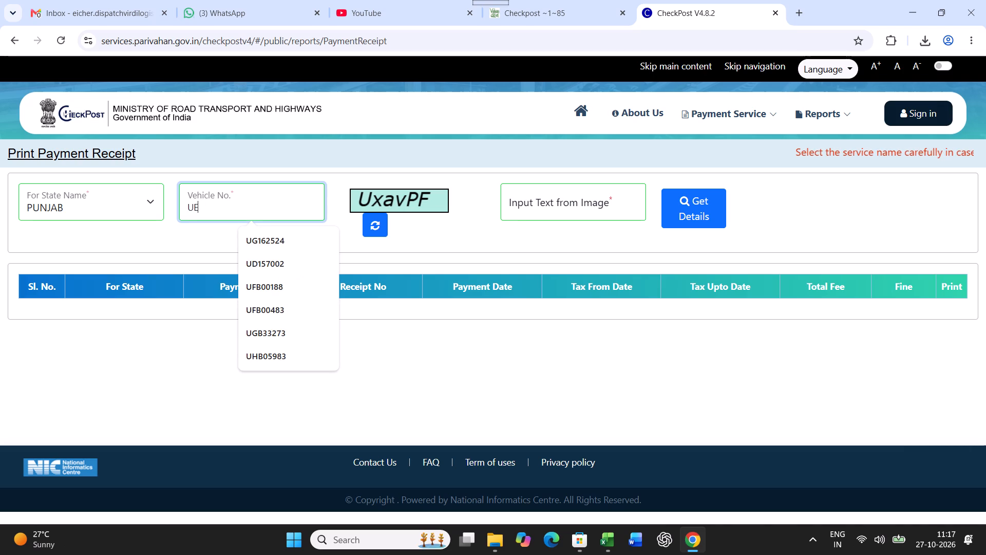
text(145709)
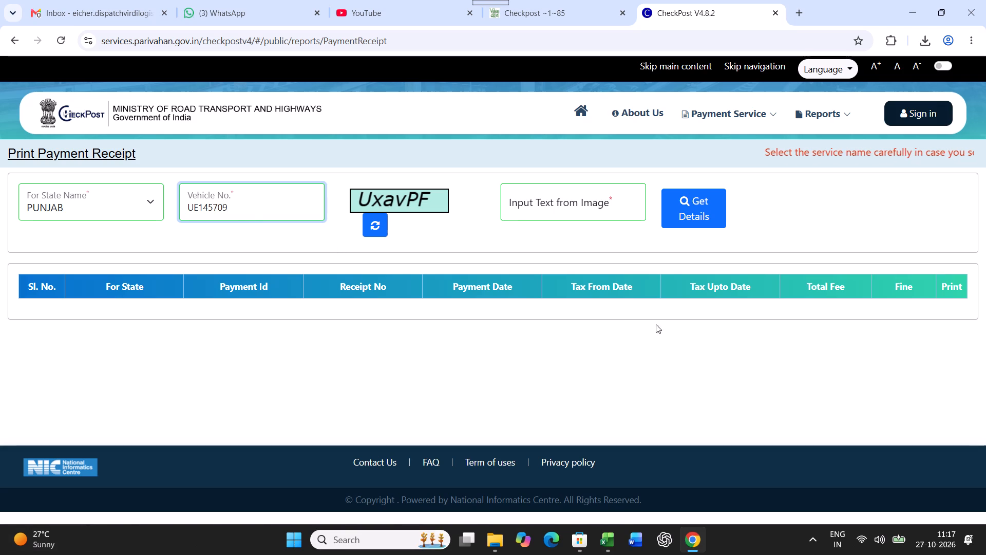
click(566, 201)
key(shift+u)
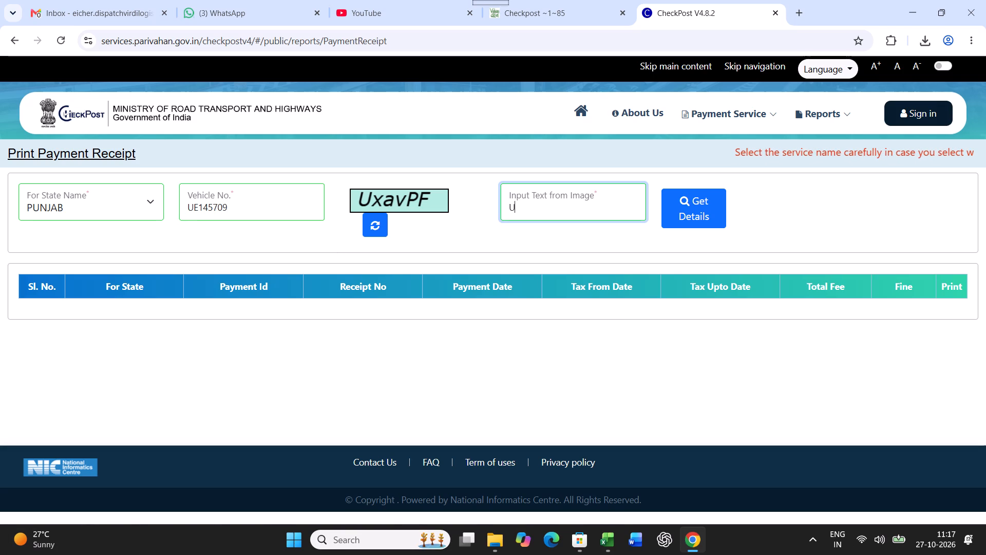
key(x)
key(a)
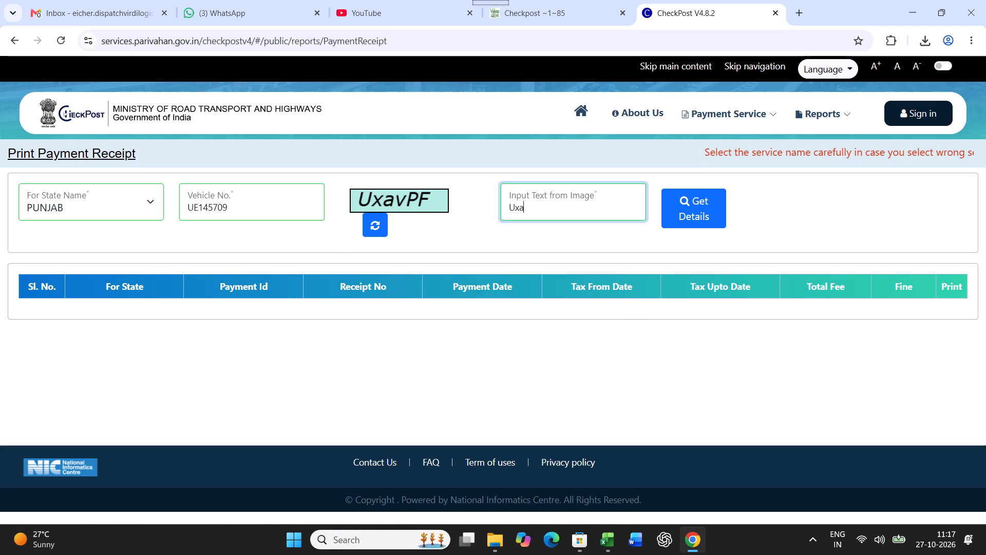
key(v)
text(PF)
click(701, 215)
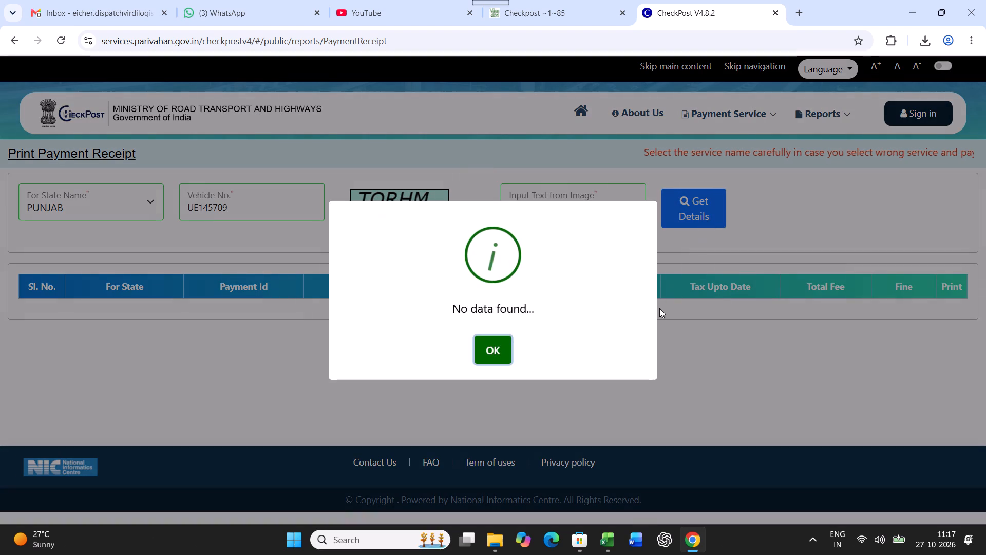
click(494, 355)
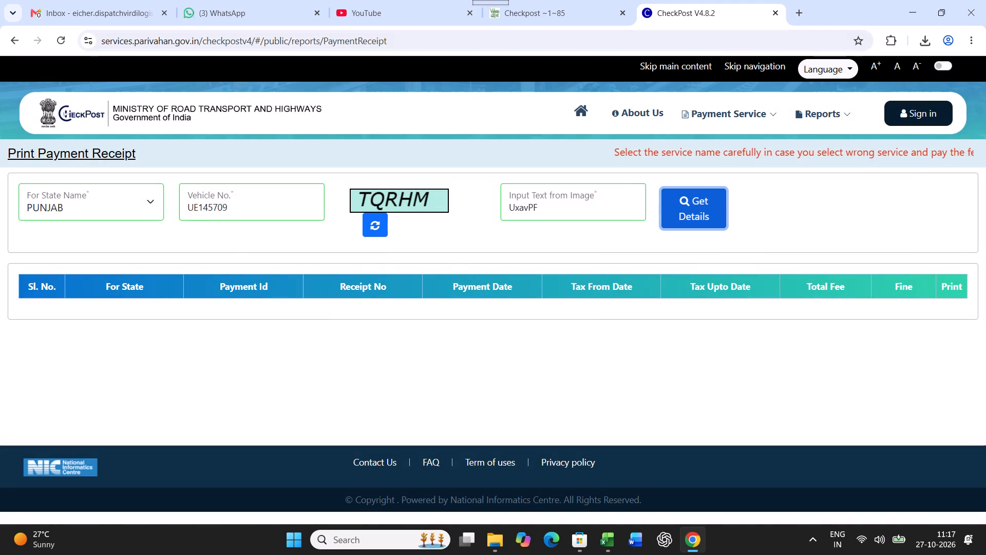
click(616, 545)
click(518, 311)
key(ctrl+f)
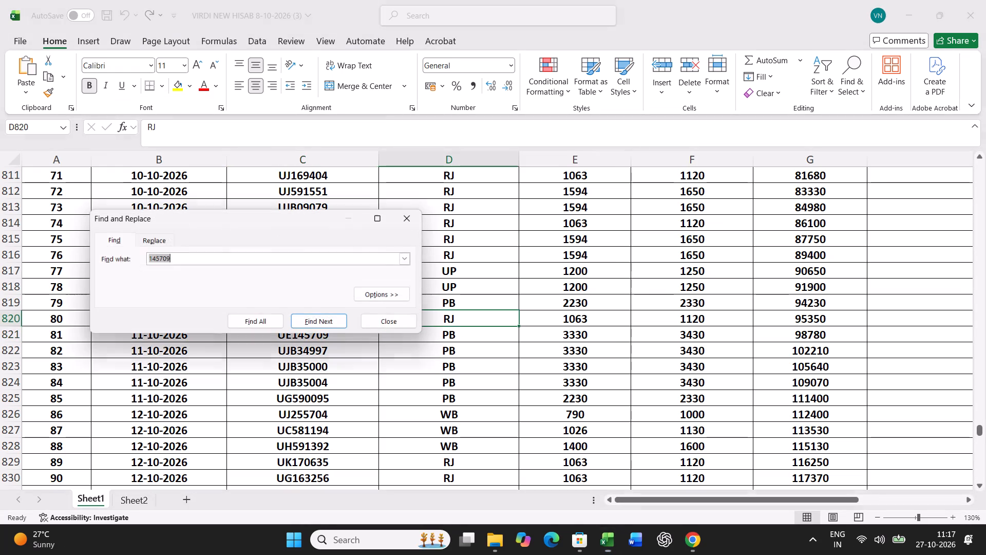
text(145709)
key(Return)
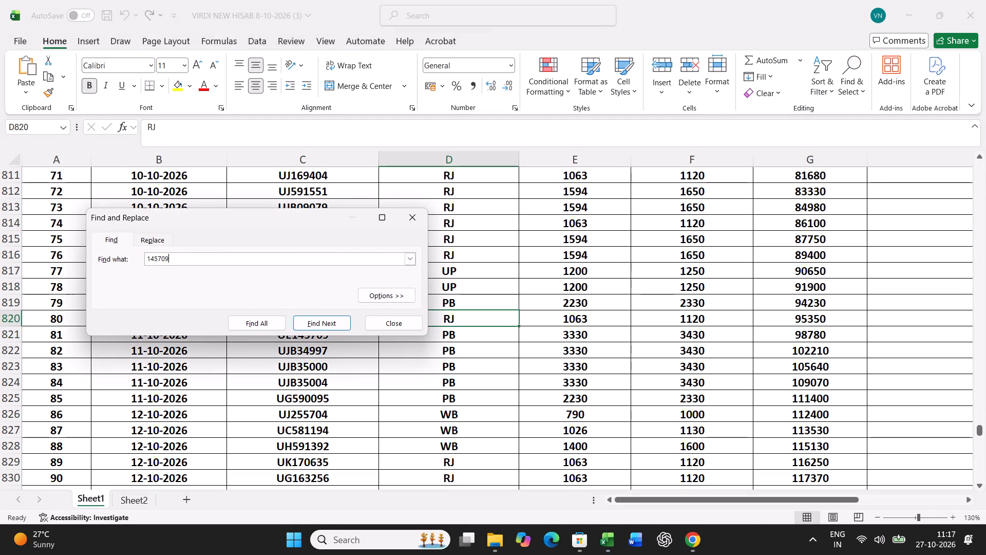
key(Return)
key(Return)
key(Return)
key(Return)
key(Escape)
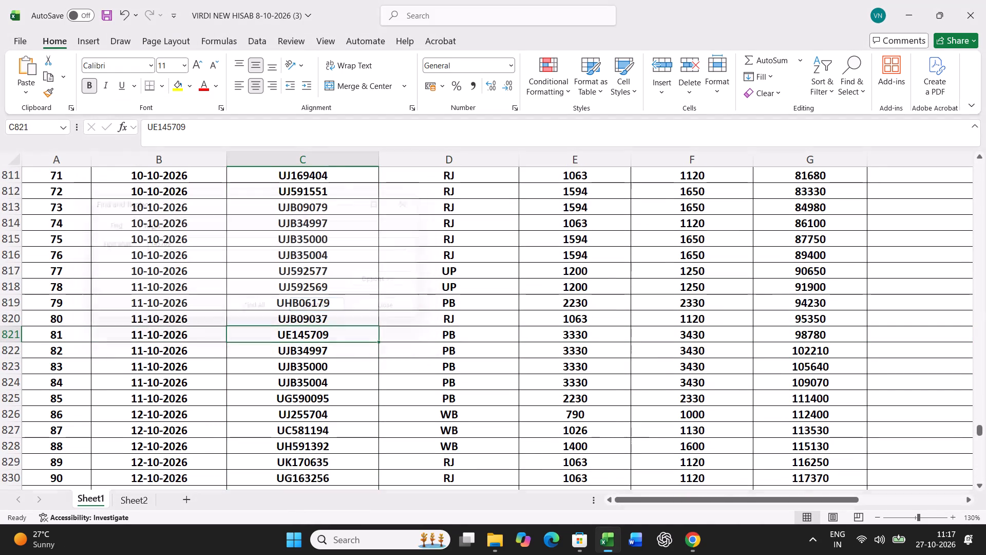
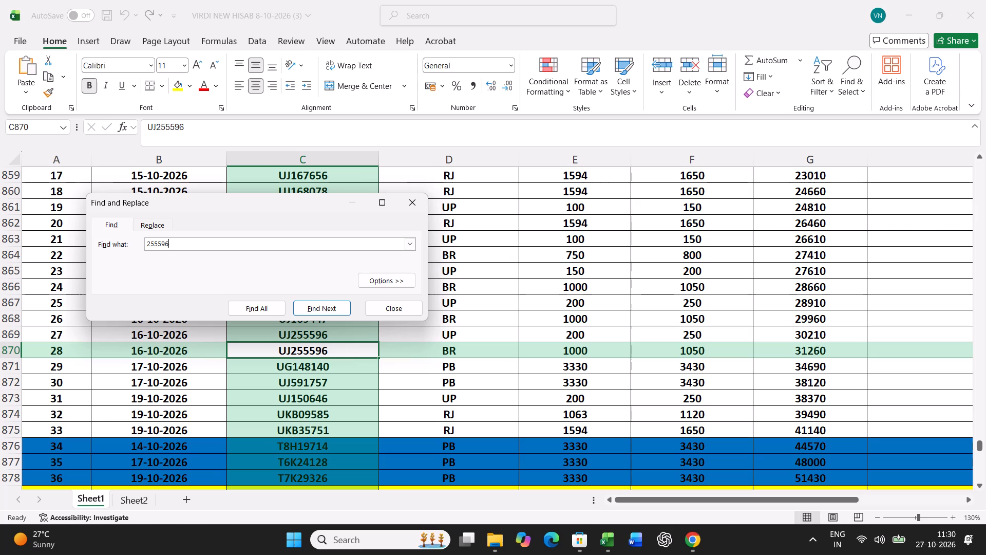
key(BackSpace)
key(BackSpace)
key(BackSpace)
key(BackSpace)
key(BackSpace)
key(BackSpace)
key(BackSpace)
key(BackSpace)
key(BackSpace)
key(BackSpace)
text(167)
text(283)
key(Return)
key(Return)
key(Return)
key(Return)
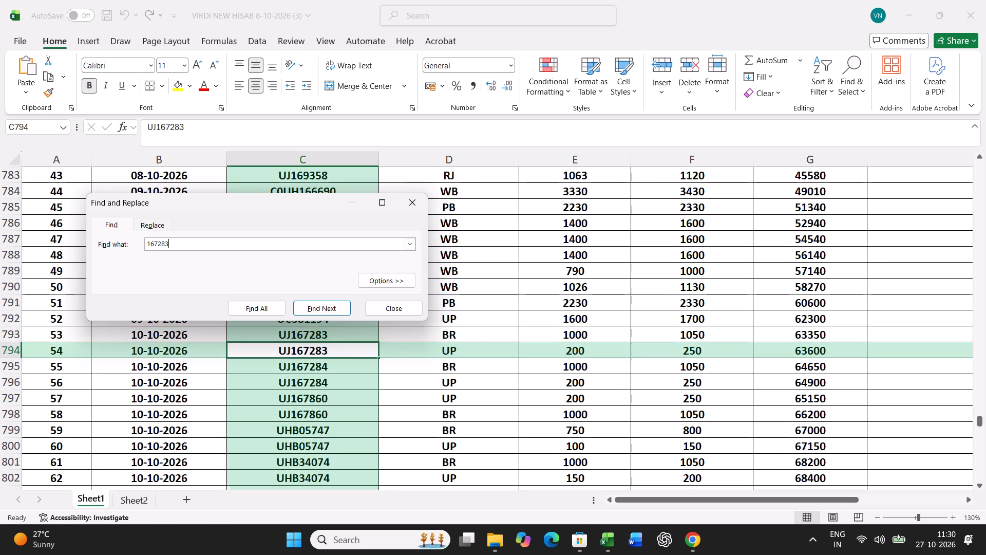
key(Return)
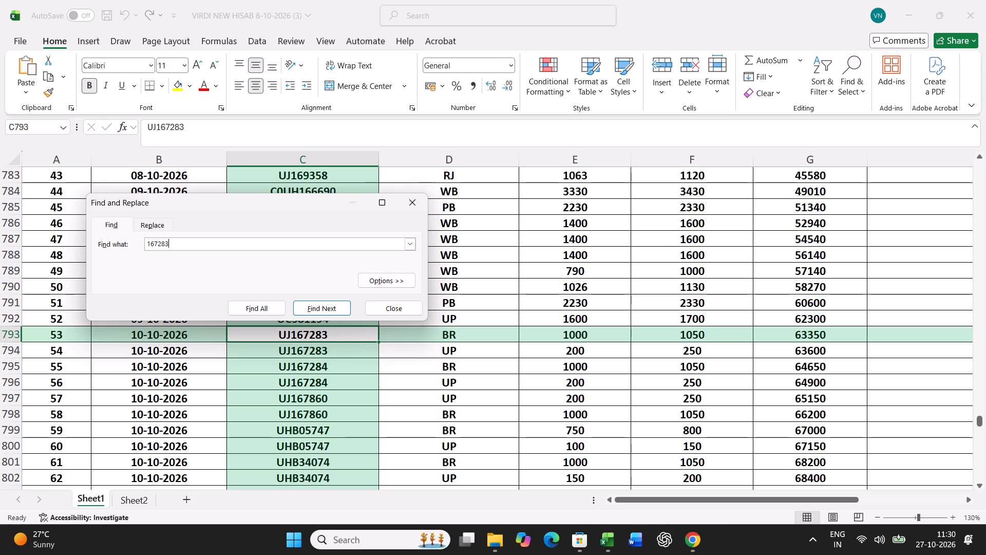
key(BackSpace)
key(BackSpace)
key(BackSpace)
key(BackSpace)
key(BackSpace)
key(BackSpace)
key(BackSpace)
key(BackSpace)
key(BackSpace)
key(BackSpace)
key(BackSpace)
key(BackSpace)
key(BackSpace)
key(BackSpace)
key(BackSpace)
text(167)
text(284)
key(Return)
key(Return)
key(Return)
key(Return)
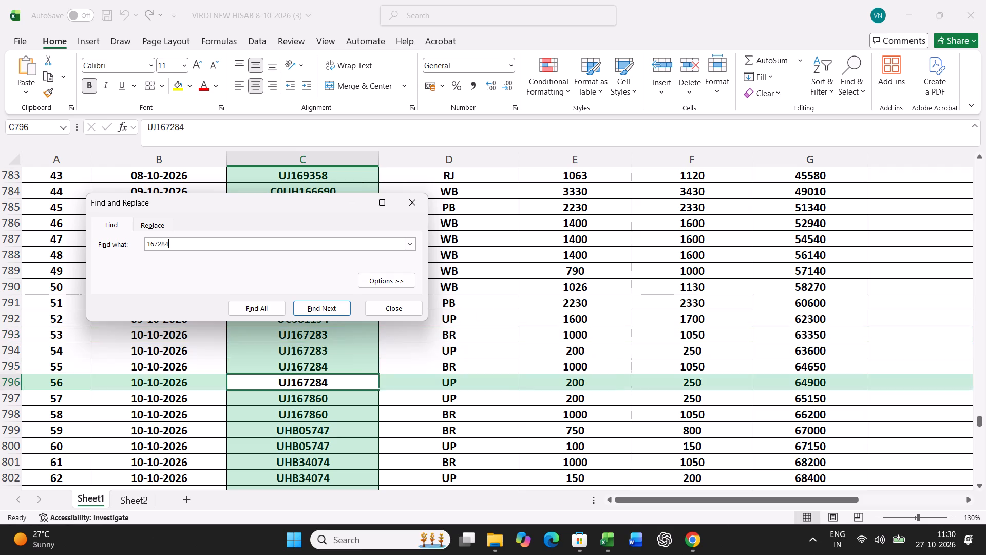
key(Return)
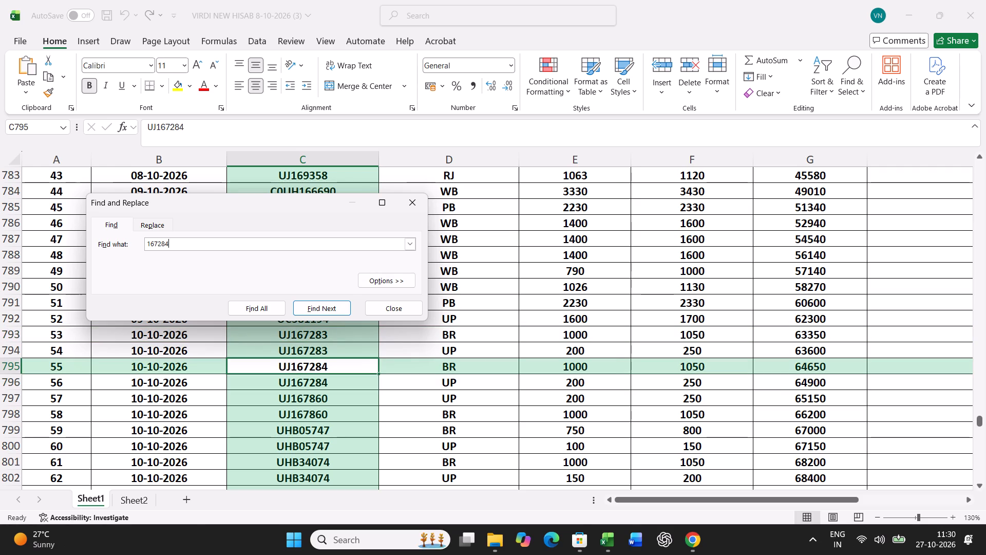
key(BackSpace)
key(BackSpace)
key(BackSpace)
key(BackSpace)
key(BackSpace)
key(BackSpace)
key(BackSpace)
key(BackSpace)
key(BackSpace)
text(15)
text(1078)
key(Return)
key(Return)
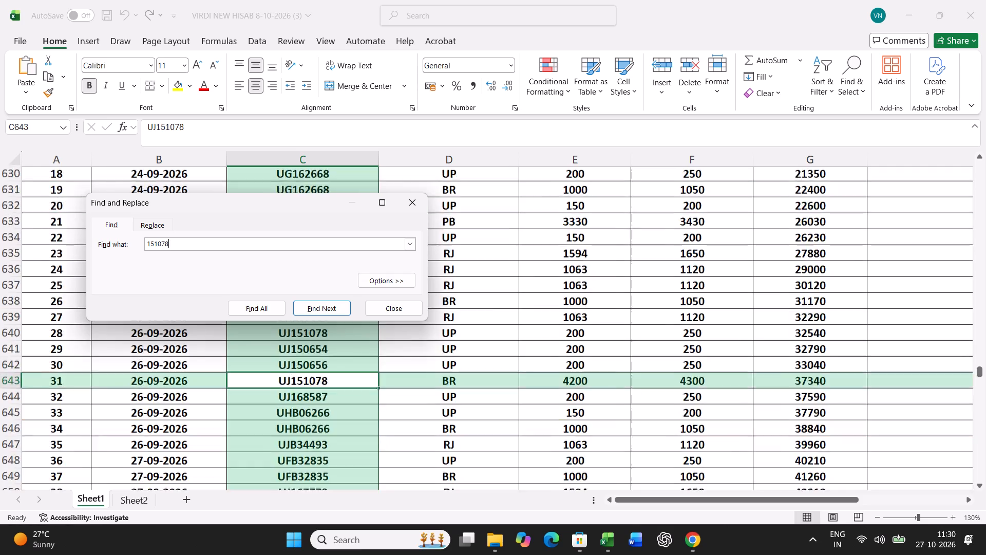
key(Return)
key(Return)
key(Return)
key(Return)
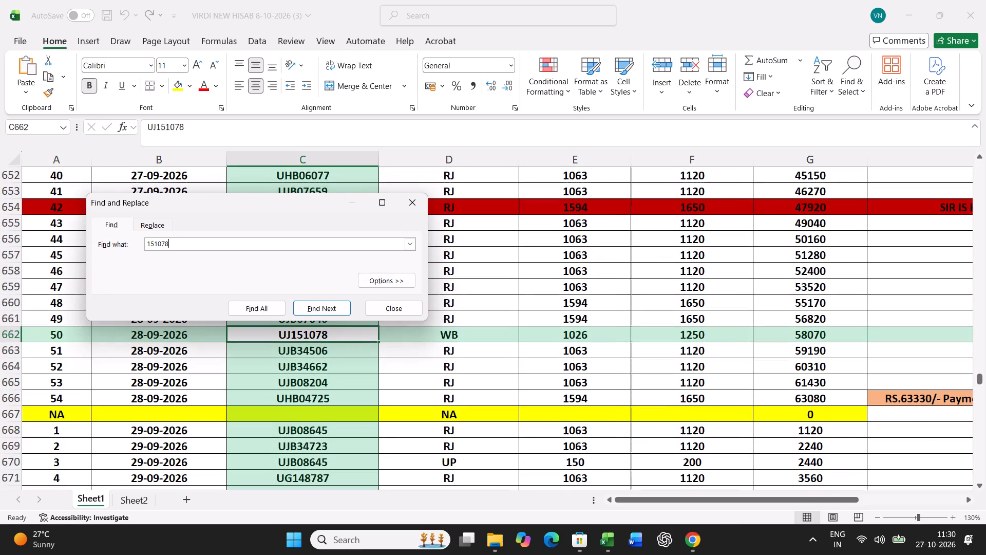
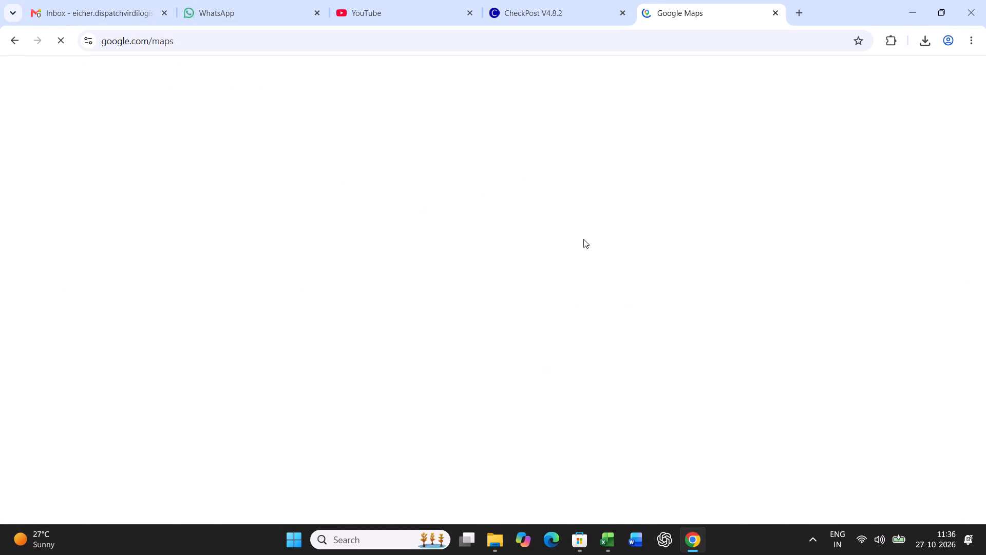
Activate the Google Maps search field for a place search.
click(142, 78)
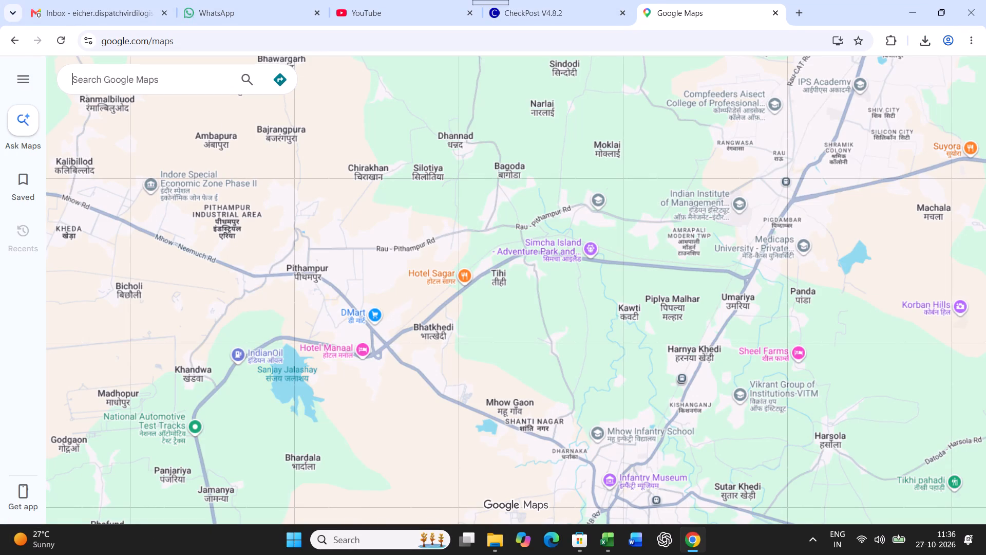
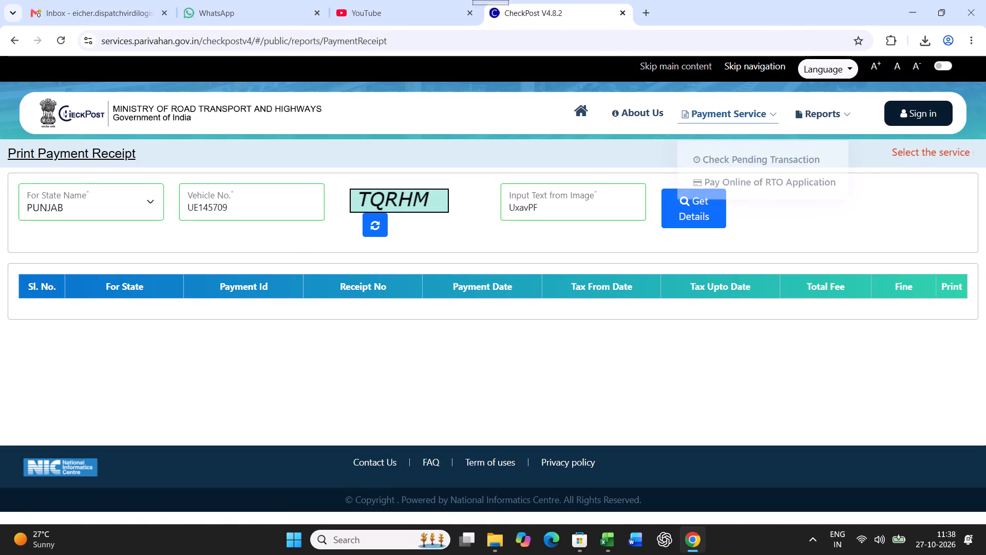
Replace the open receipt page with a fresh Checkpost Tax page from the Raj Tax shortcut and choose TAMIL NADU as the visiting state.
click(838, 140)
click(837, 147)
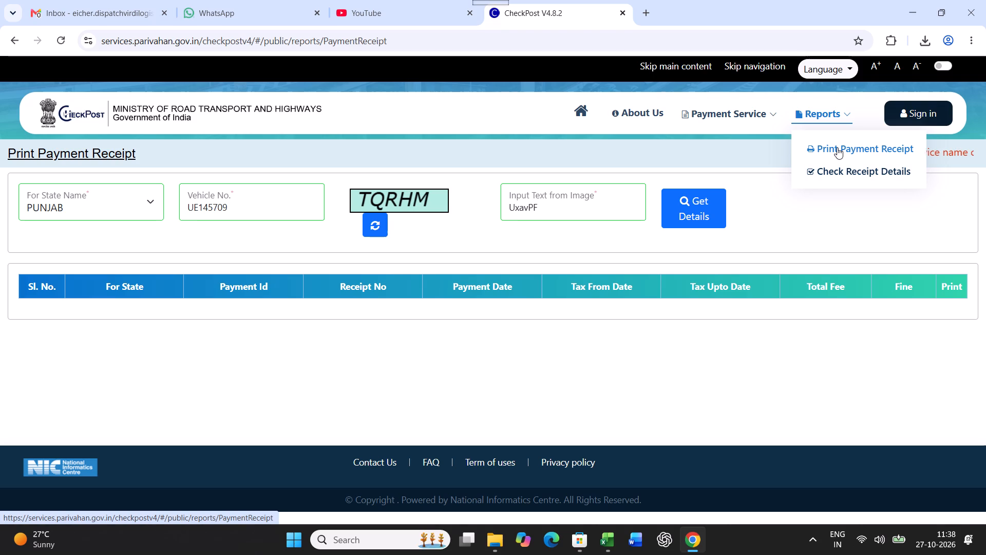
click(647, 13)
click(622, 15)
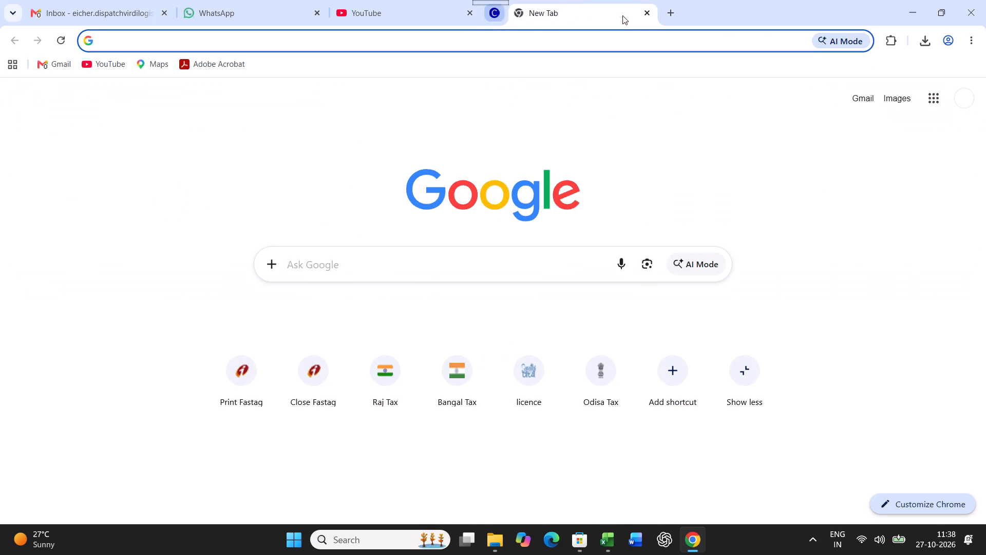
click(378, 395)
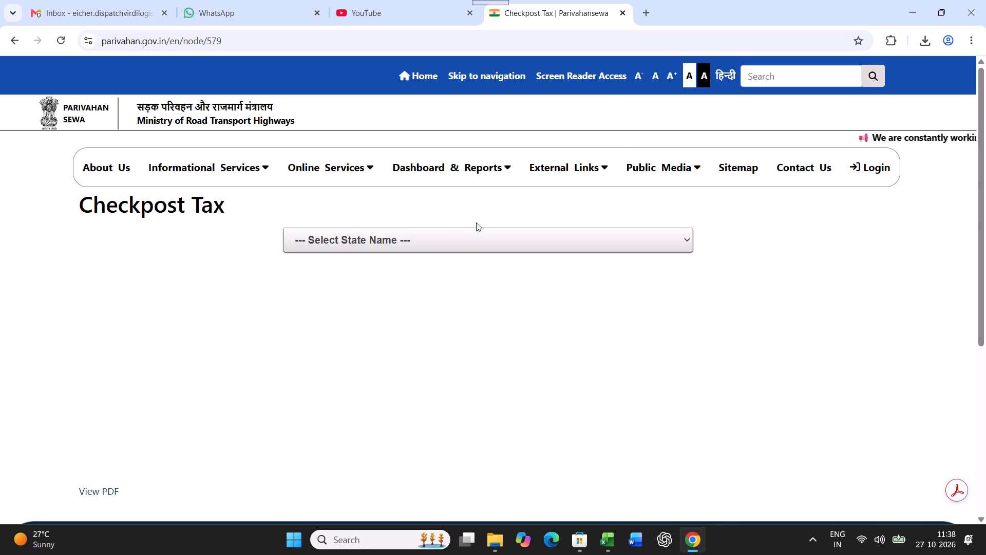
click(457, 240)
scroll(427, 392, down, 18)
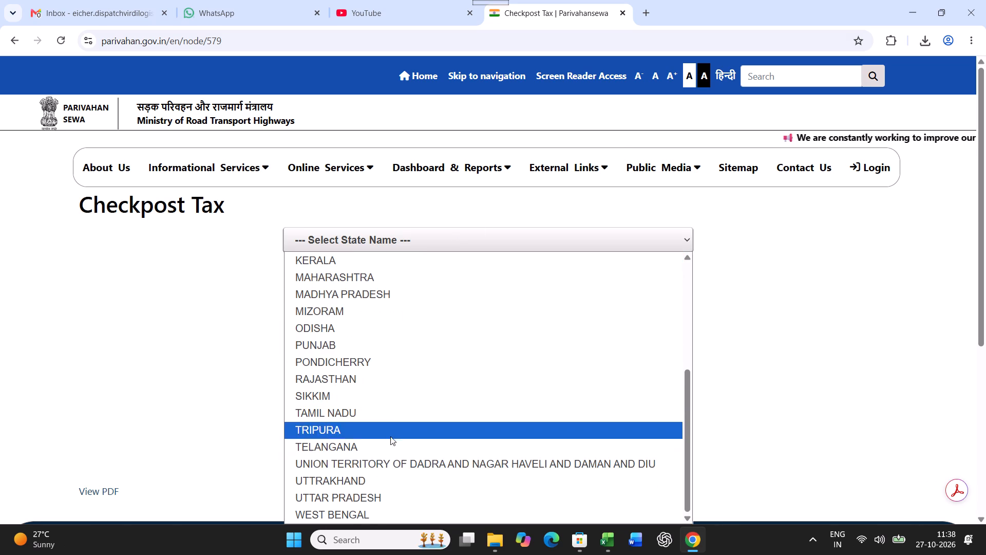
click(390, 416)
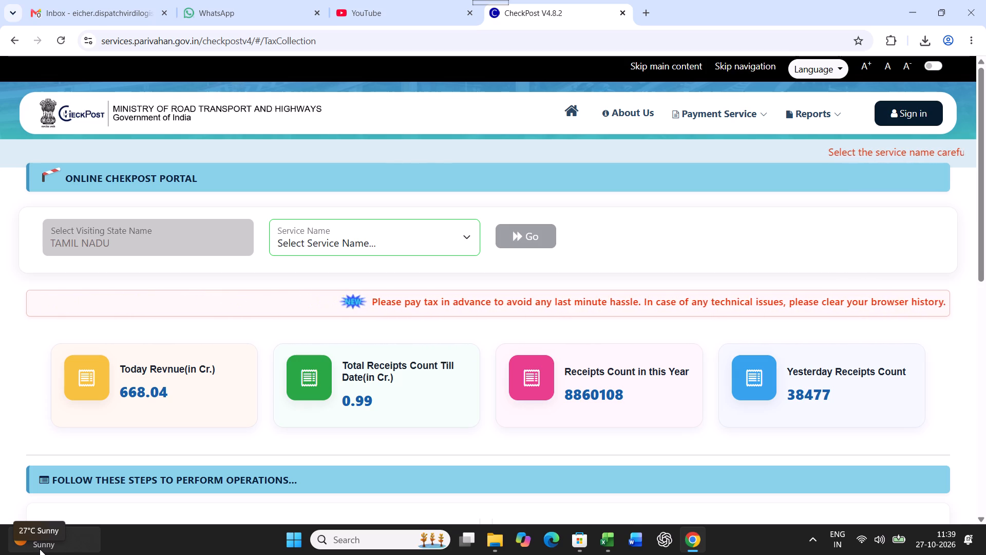
Open the Print Payment Receipt report and set its state name to TAMIL NADU.
click(816, 151)
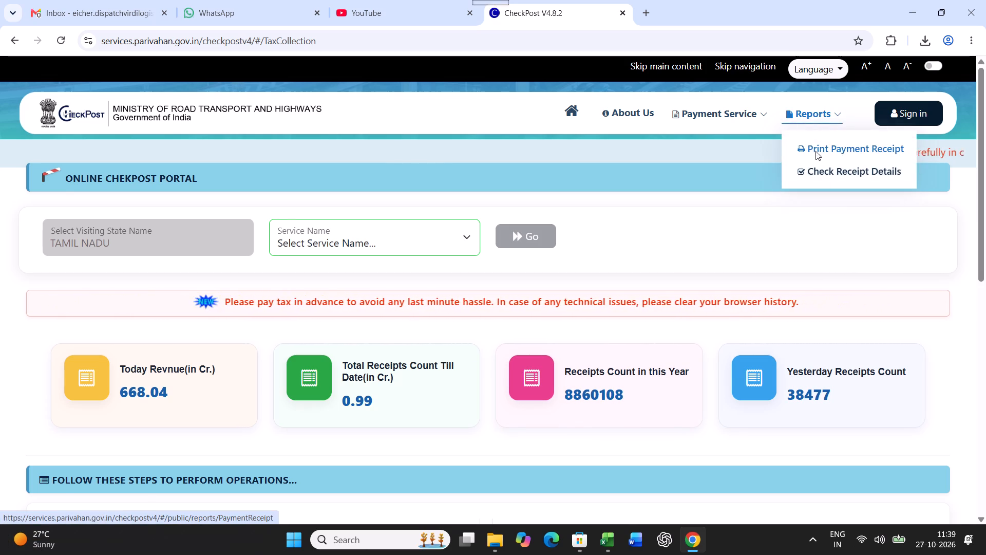
click(137, 205)
scroll(128, 250, down, 14)
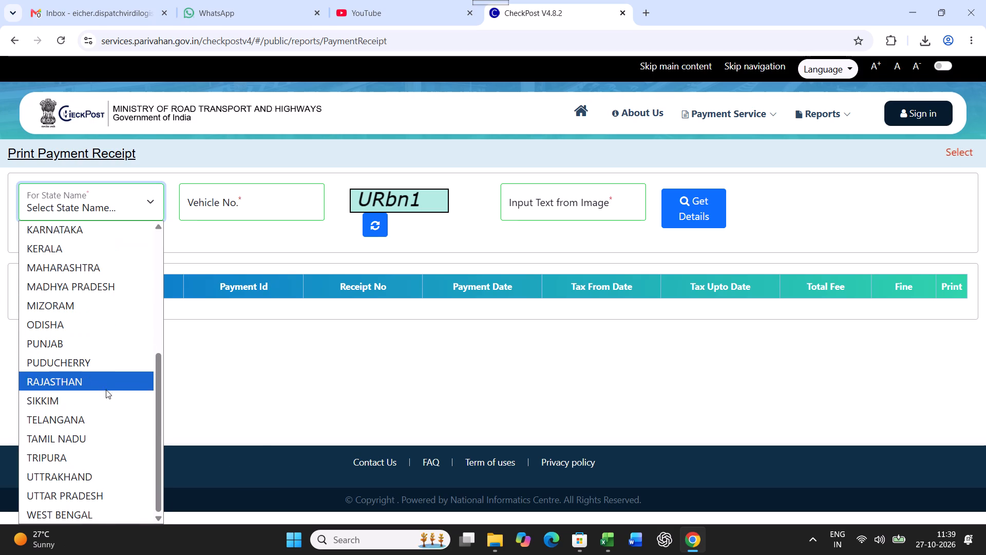
scroll(106, 390, down, 3)
click(82, 419)
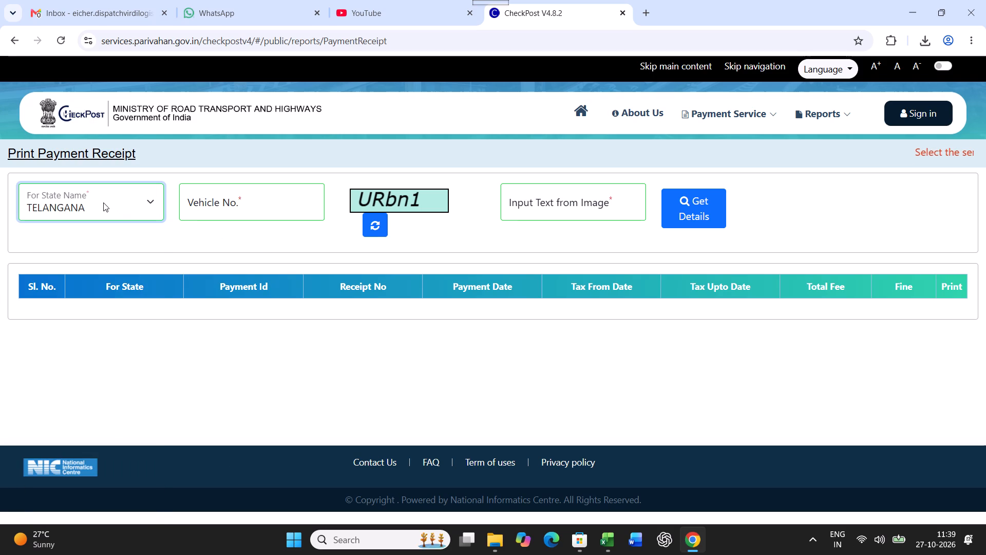
click(103, 202)
scroll(90, 441, down, 2)
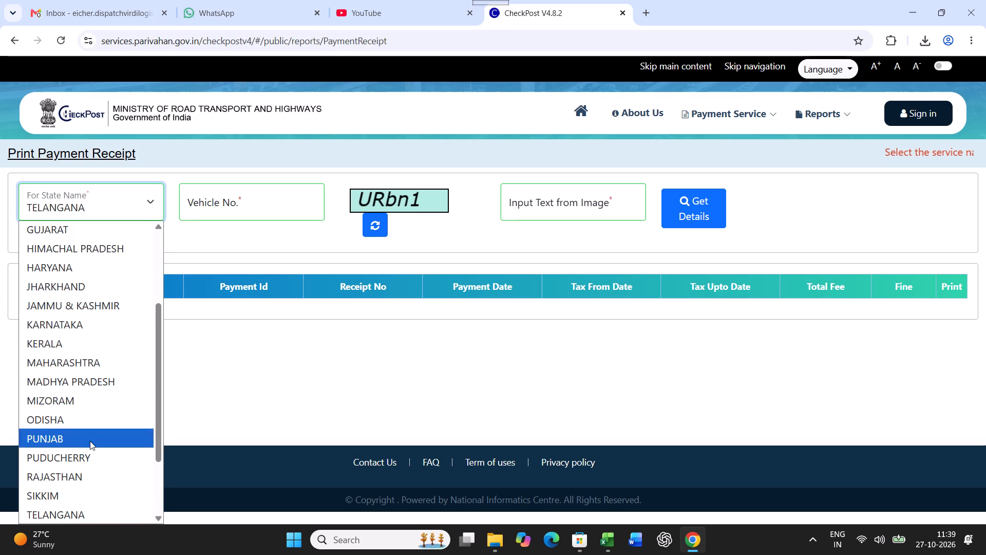
scroll(90, 441, down, 10)
click(90, 441)
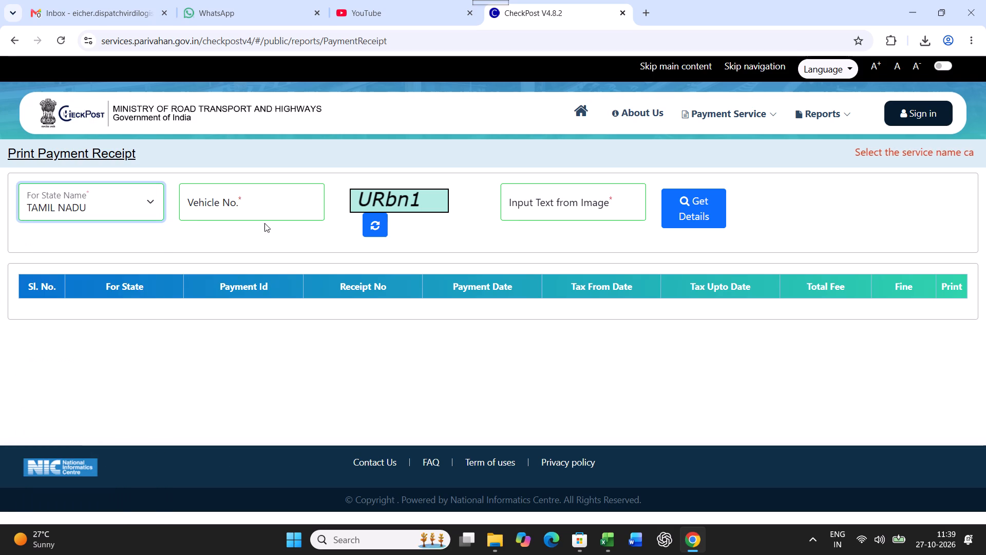
click(265, 203)
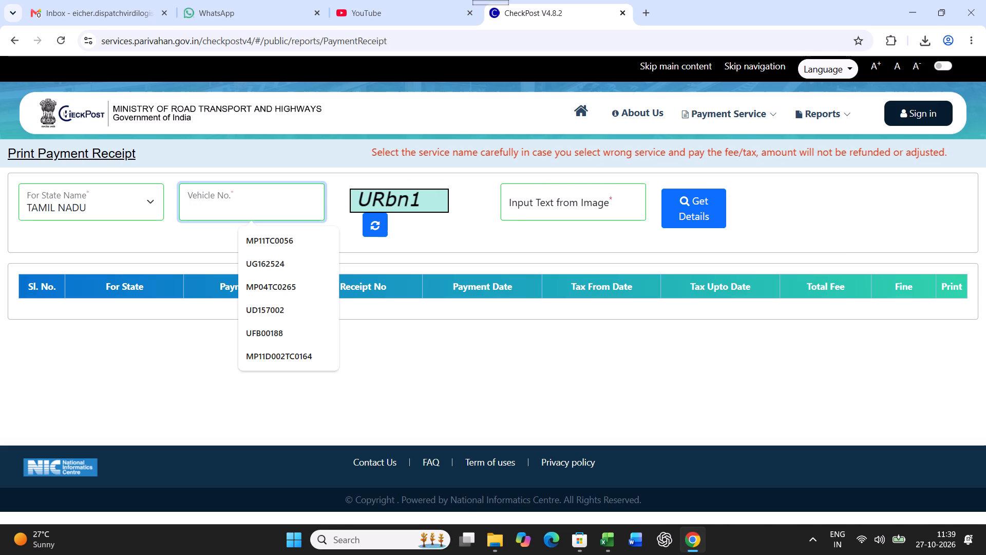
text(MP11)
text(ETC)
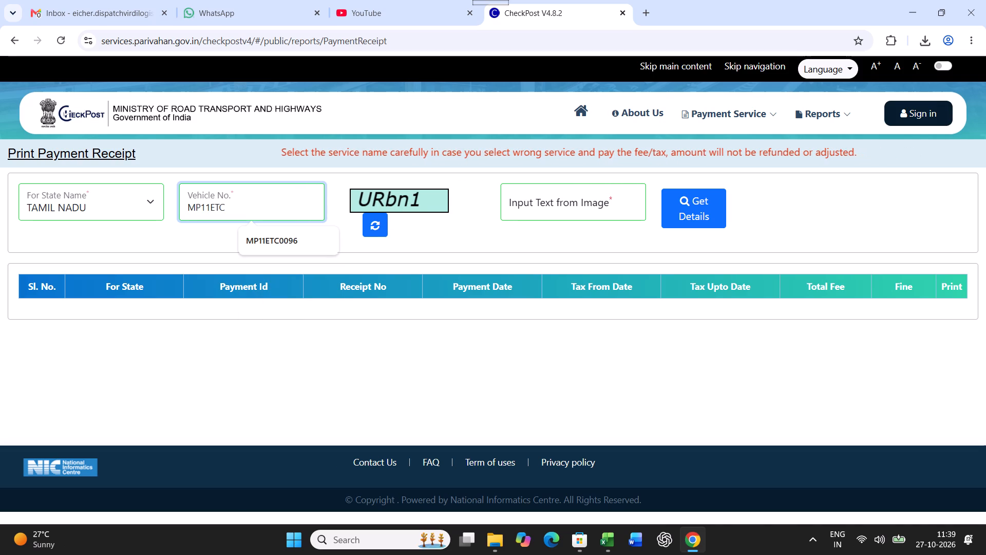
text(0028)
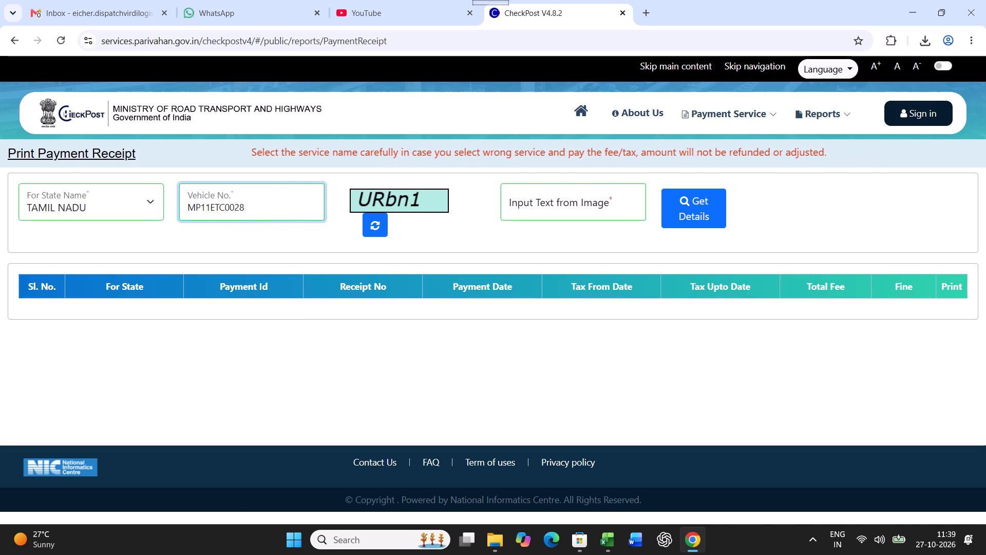
click(529, 202)
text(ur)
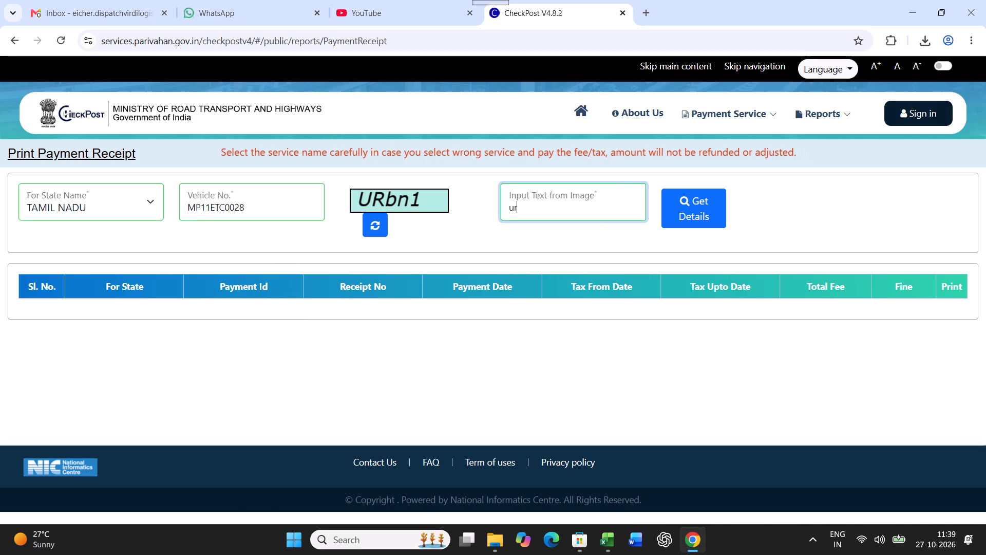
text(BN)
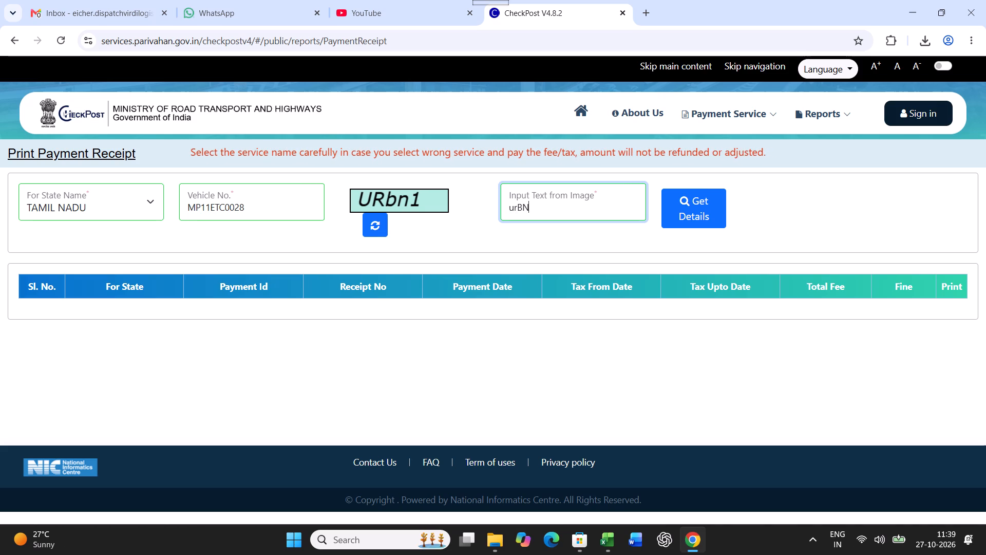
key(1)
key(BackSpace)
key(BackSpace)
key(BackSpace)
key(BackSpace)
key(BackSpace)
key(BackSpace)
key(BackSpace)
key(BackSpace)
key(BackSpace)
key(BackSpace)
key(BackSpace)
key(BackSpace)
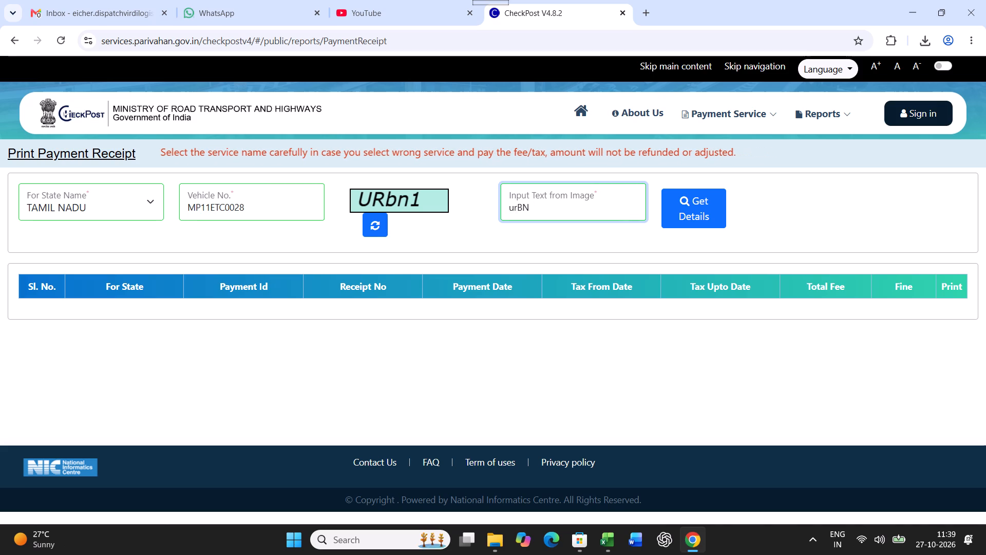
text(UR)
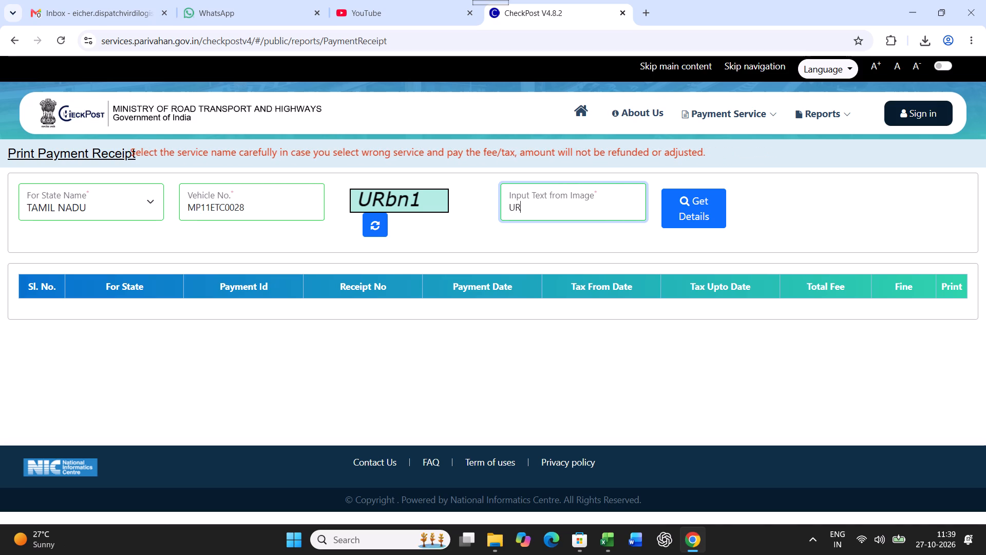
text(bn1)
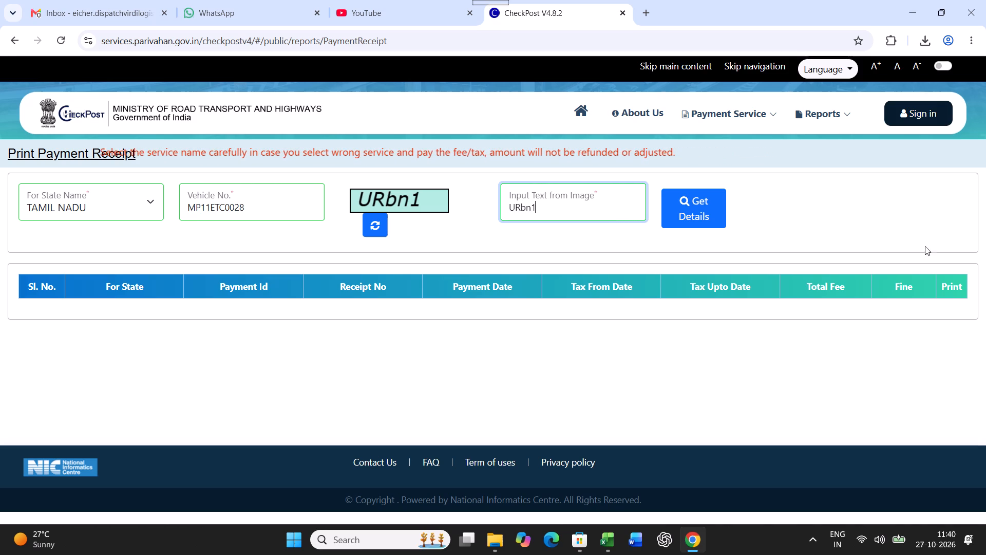
click(692, 197)
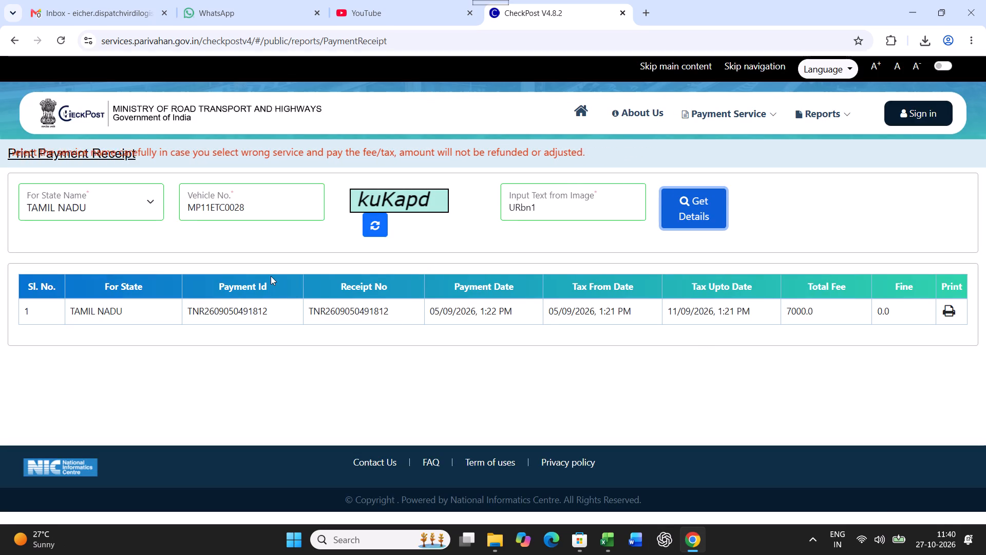
double_click(301, 211)
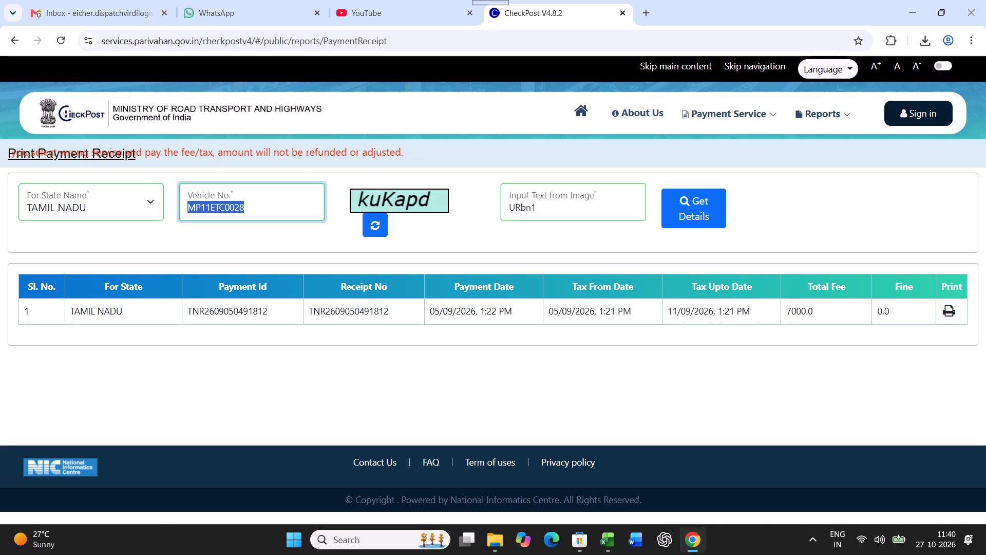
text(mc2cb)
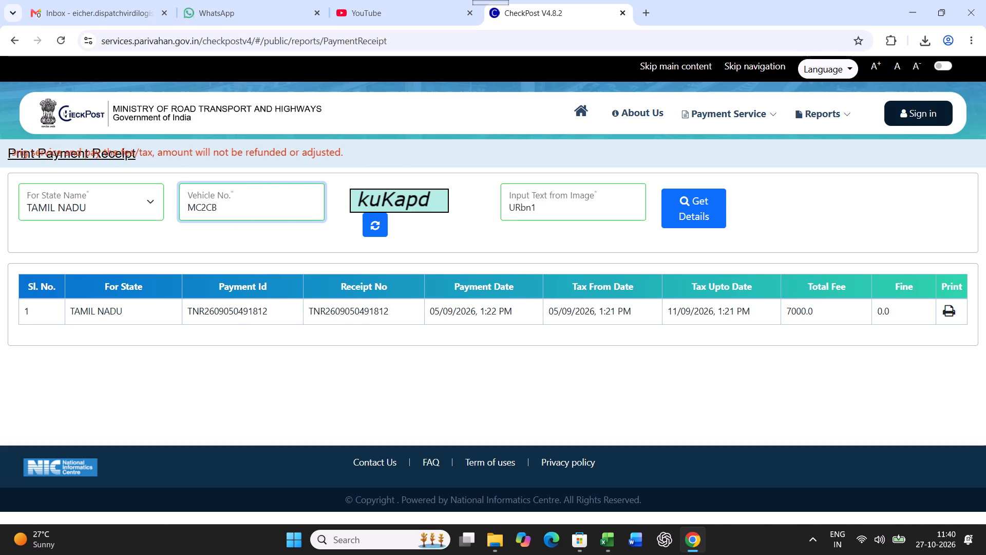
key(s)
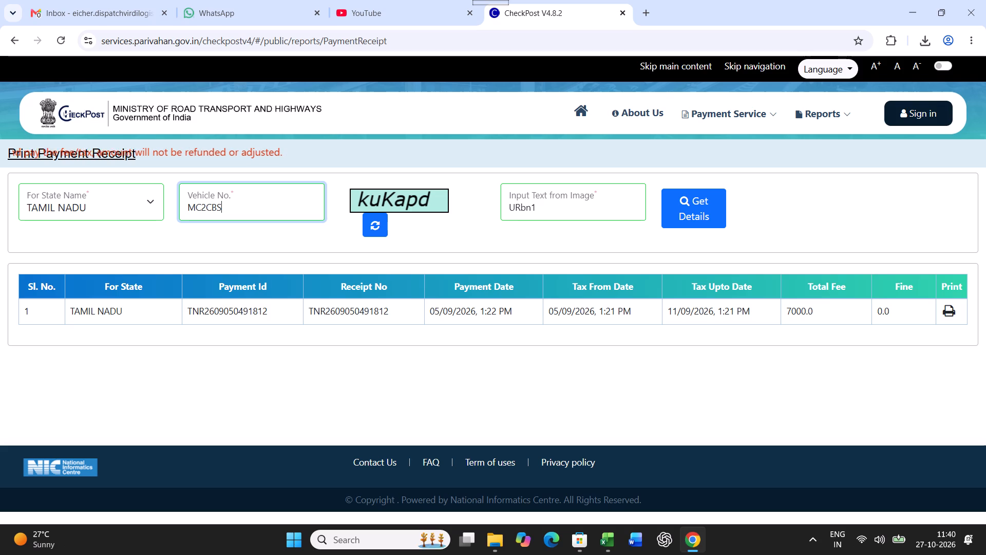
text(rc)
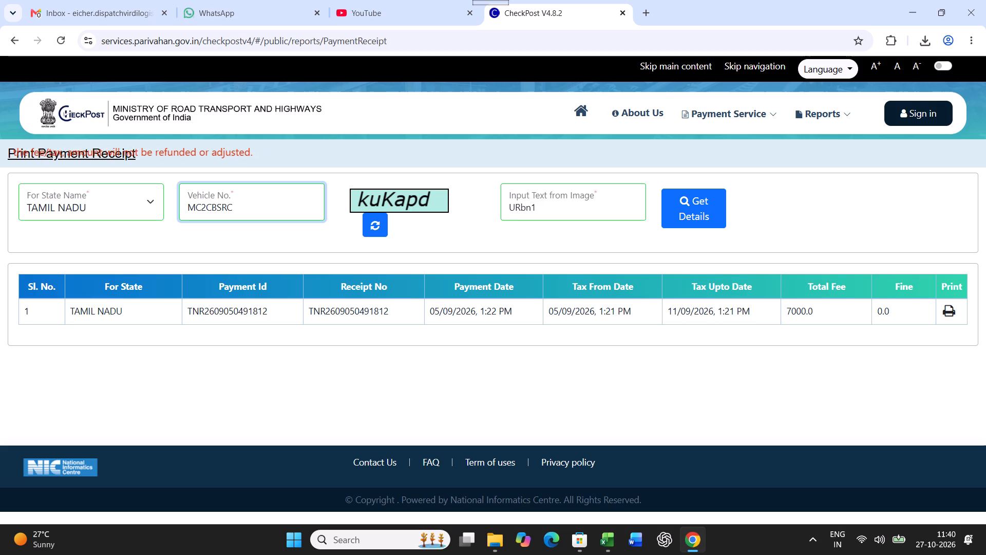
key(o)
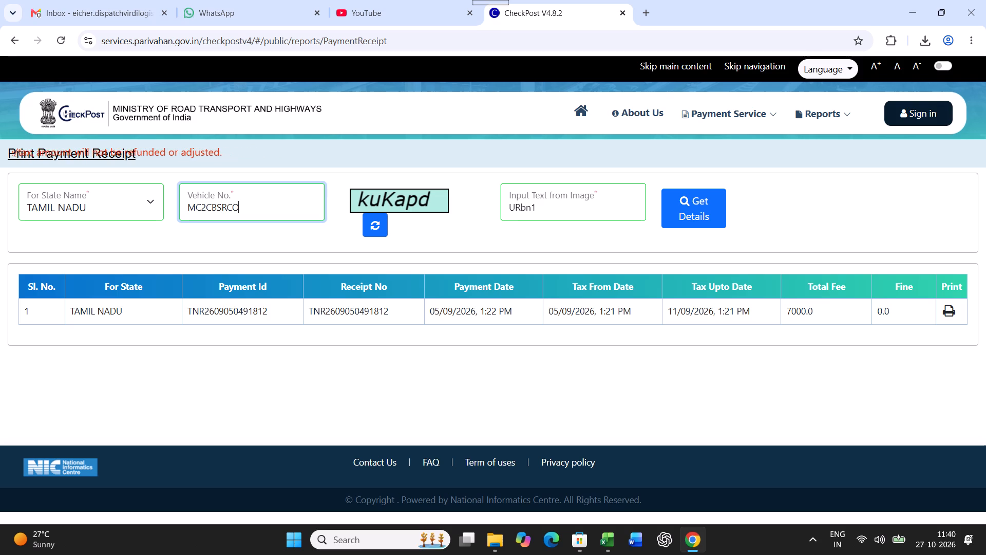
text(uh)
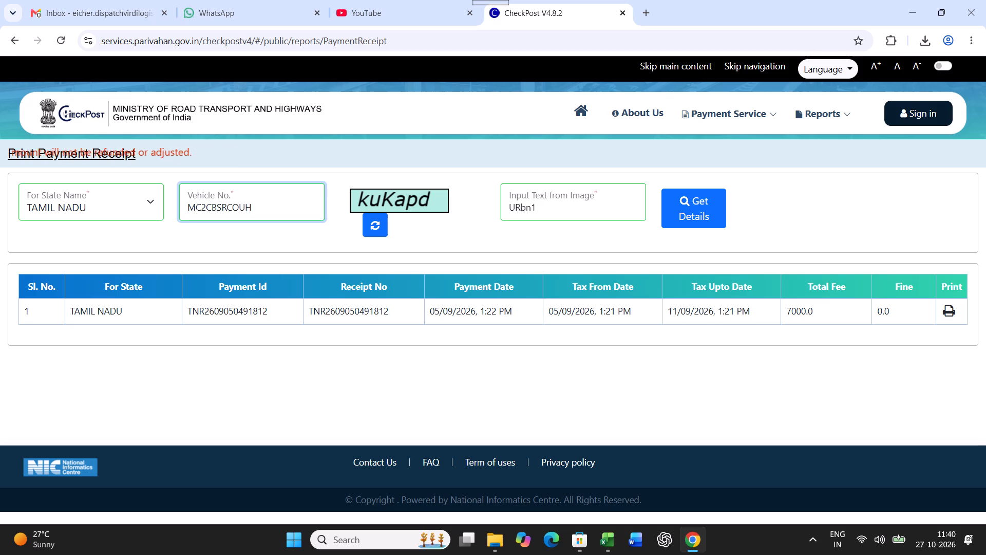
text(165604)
triple_click(563, 200)
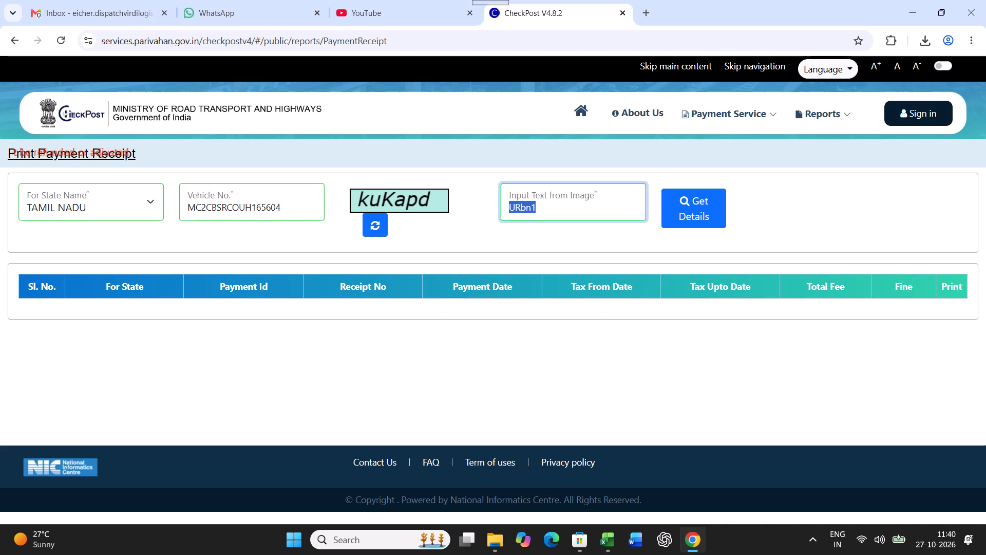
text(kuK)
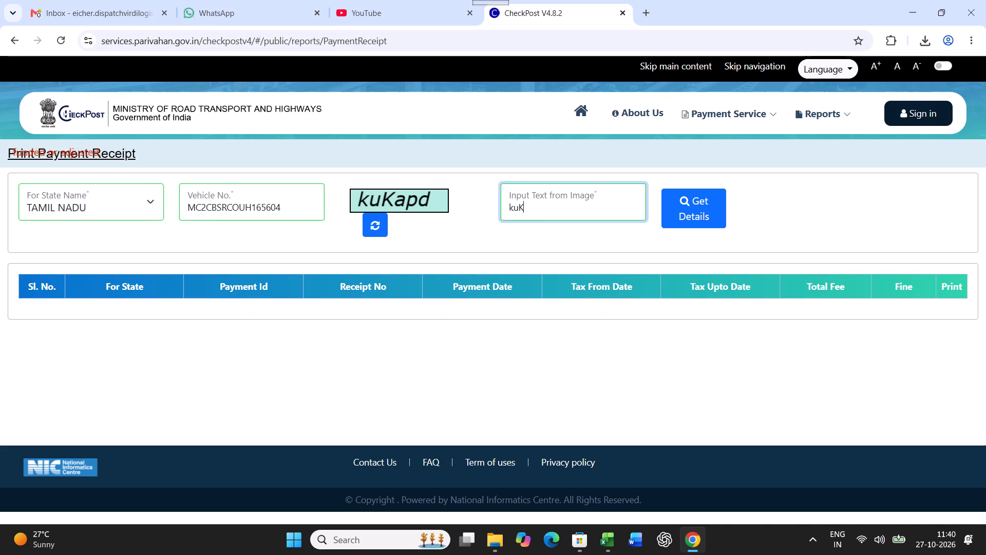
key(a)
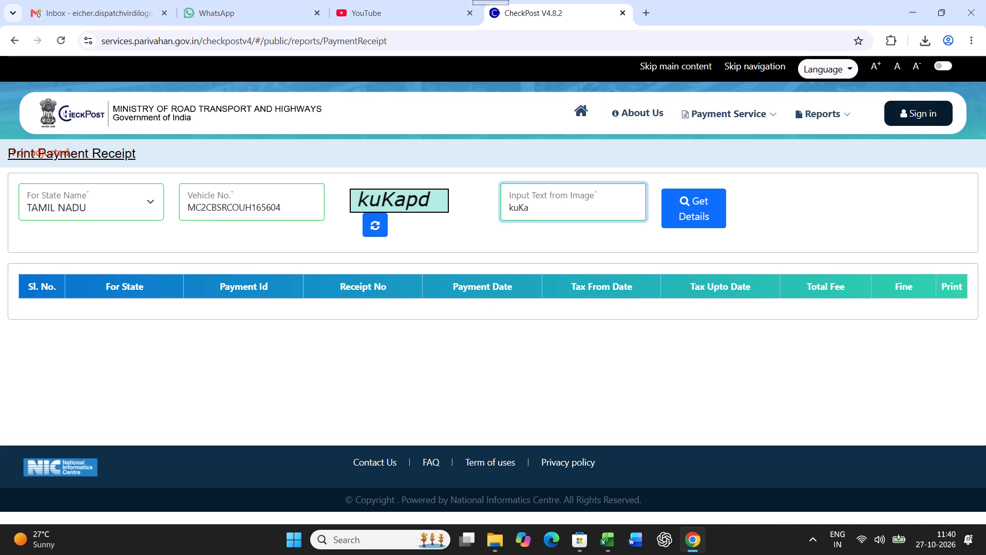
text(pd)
click(704, 215)
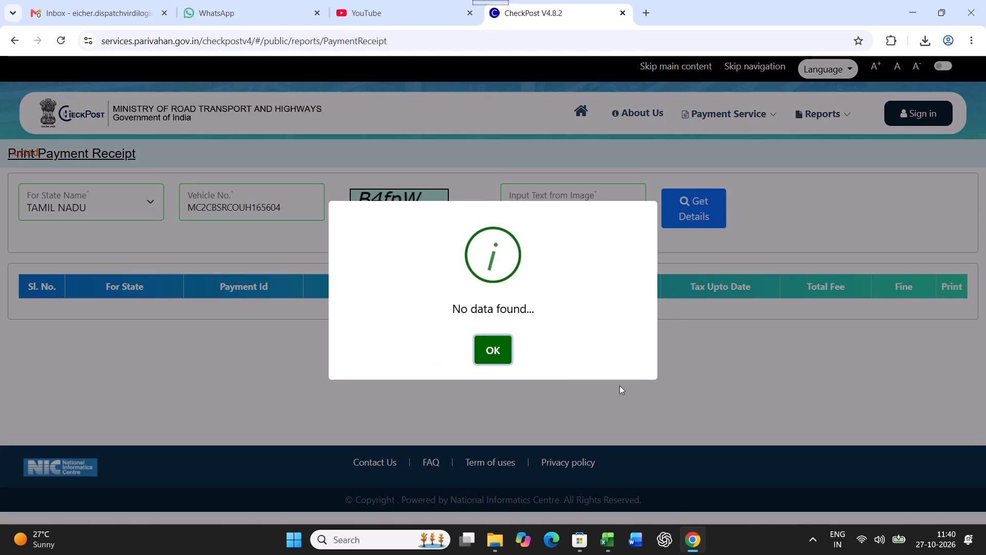
click(485, 350)
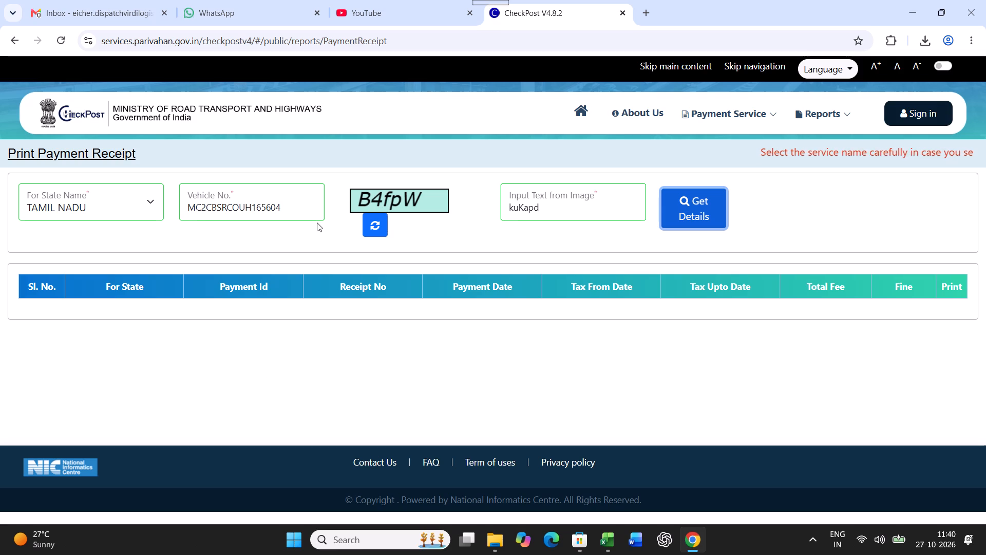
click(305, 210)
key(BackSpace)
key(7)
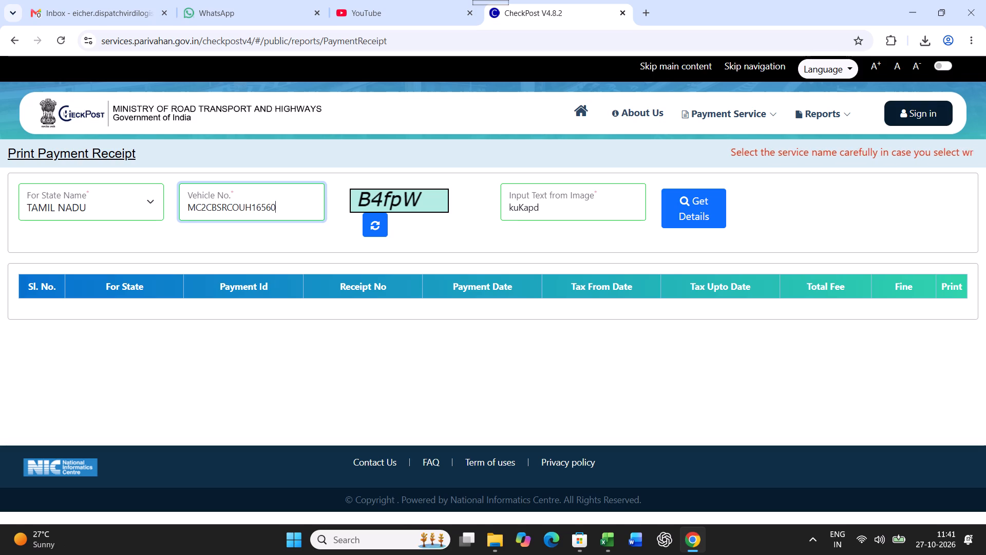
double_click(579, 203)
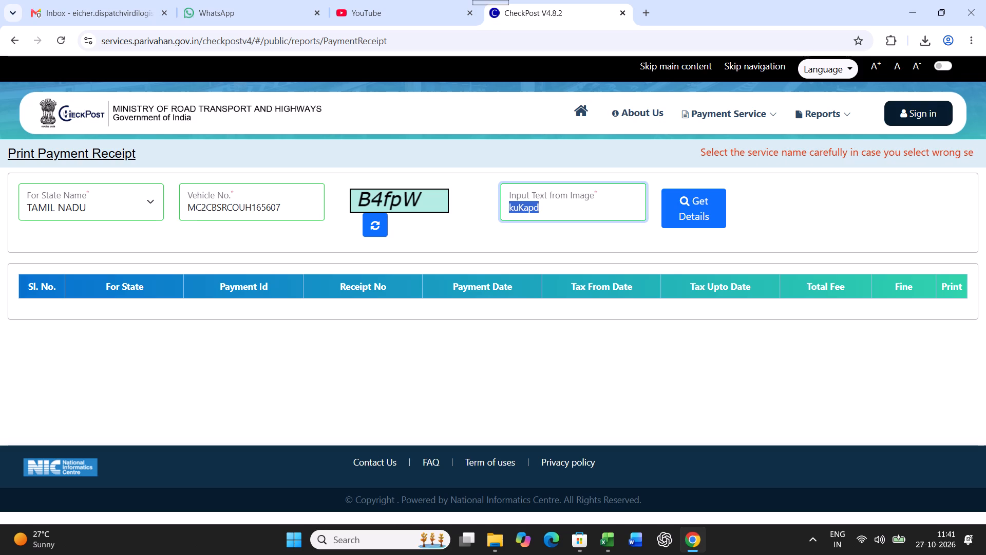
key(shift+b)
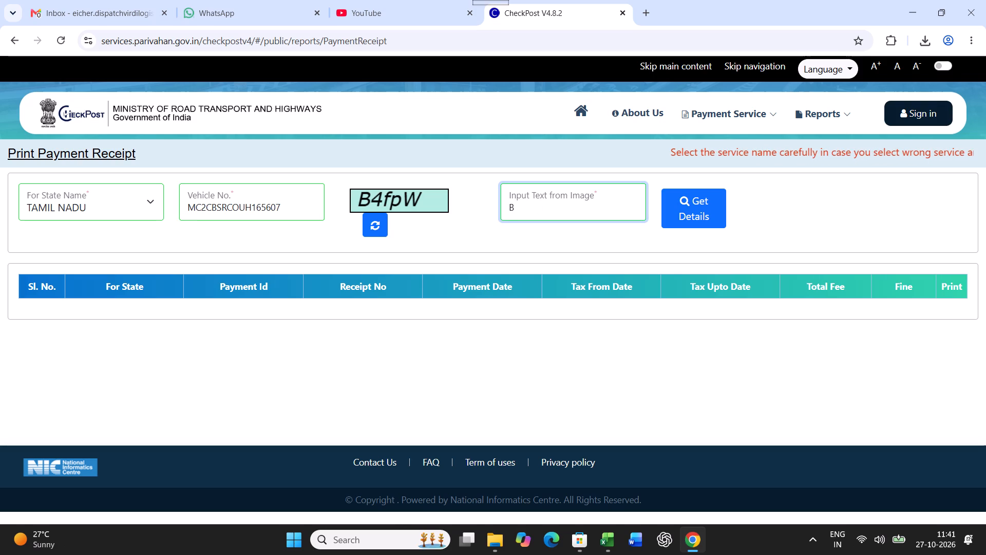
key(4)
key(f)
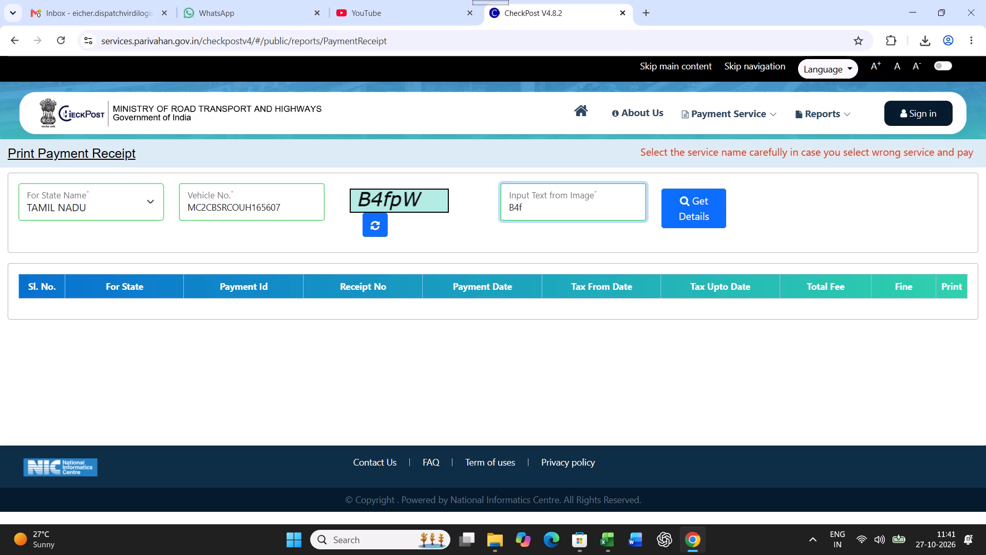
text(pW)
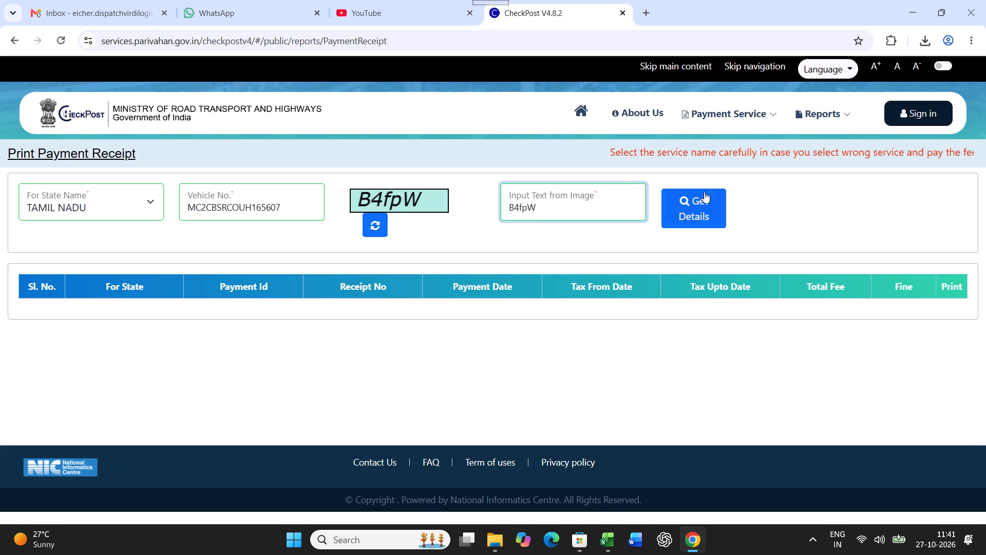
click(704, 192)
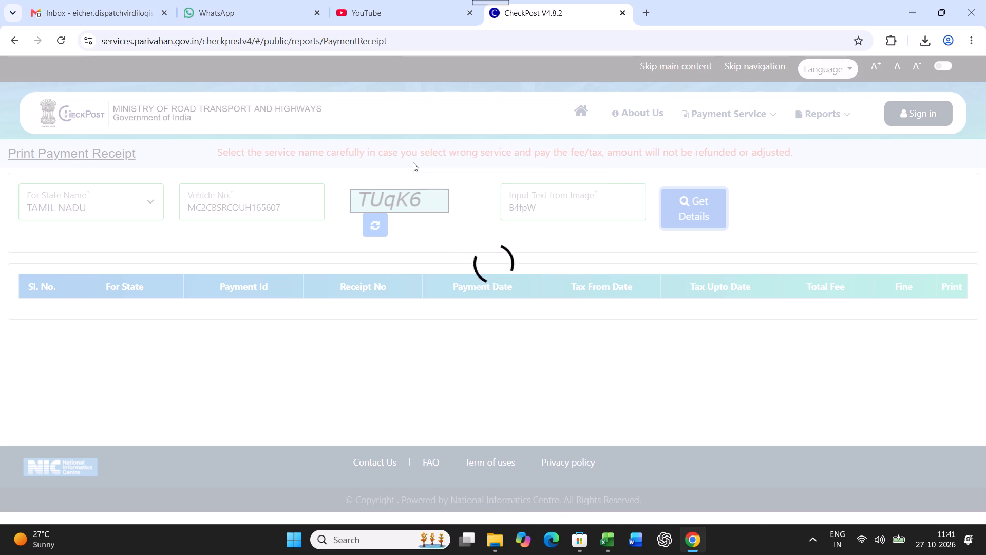
Reload the Print Payment Receipt page and set its state name to TAMIL NADU again.
click(420, 45)
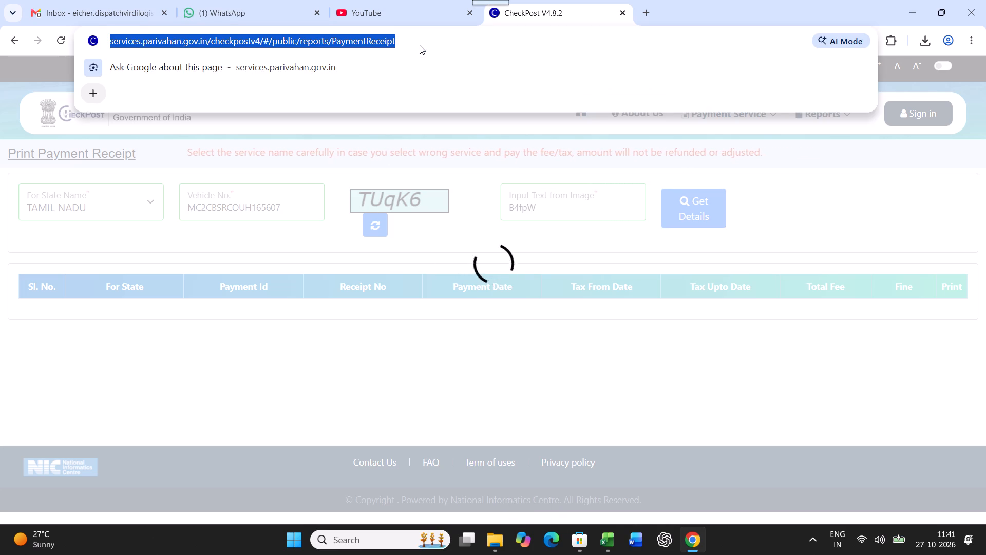
key(F5)
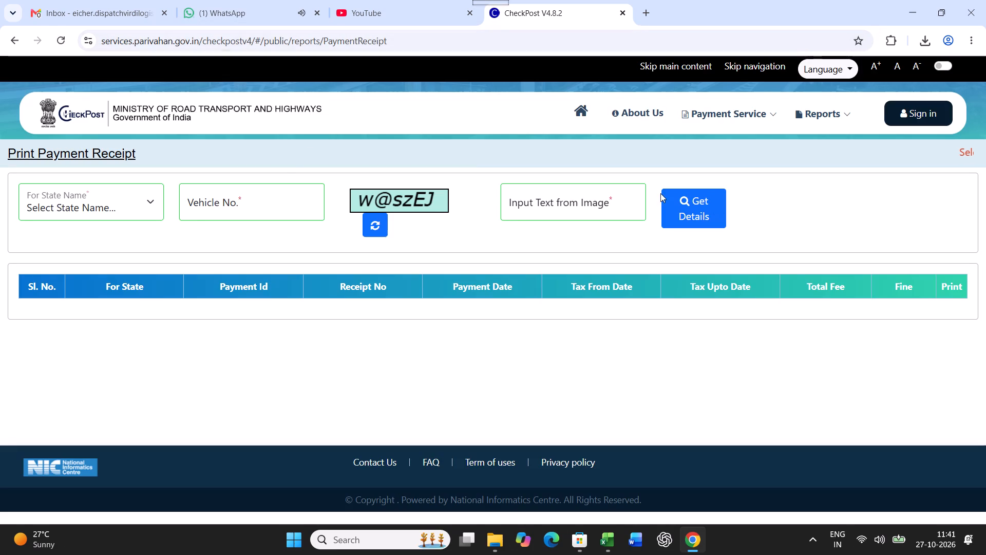
click(273, 216)
click(104, 208)
scroll(105, 373, down, 7)
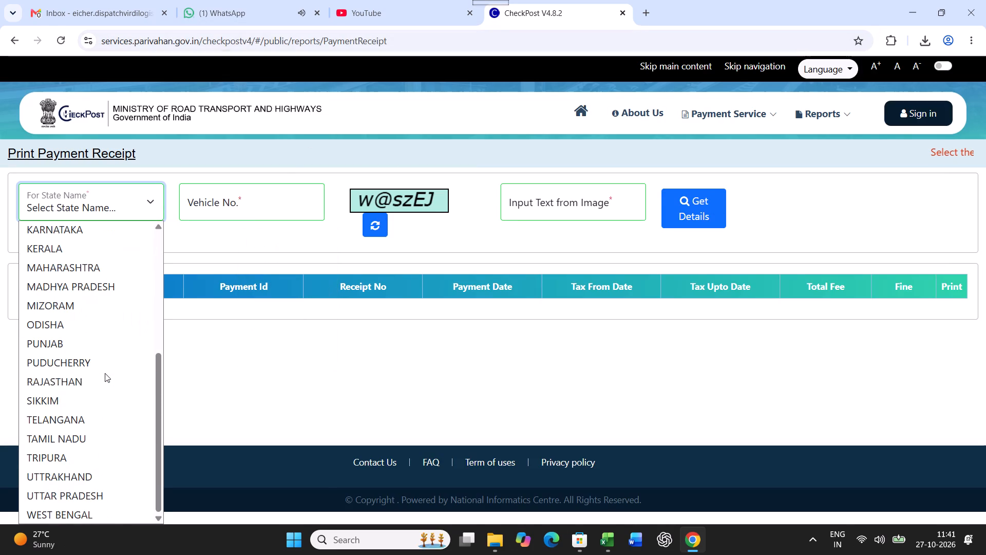
scroll(105, 373, down, 7)
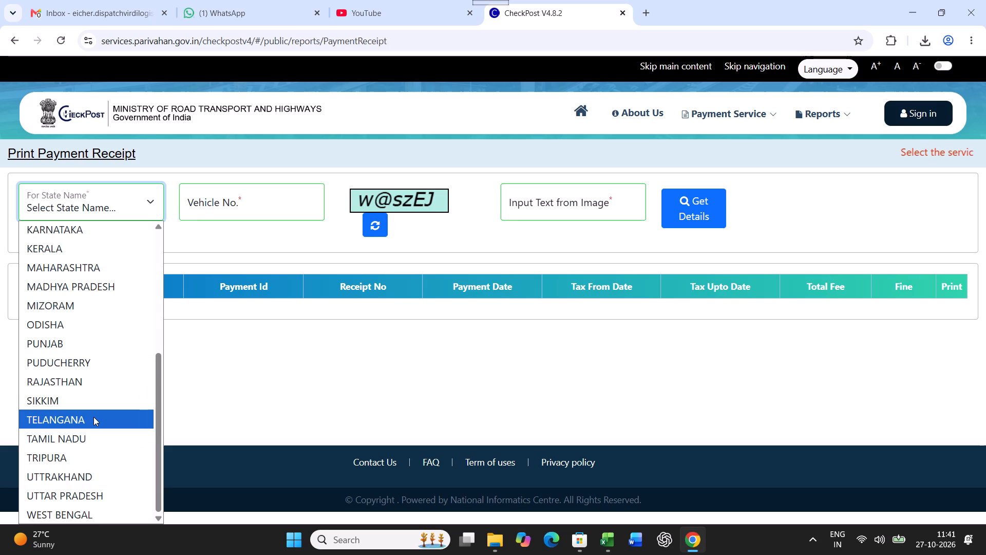
click(89, 437)
click(252, 195)
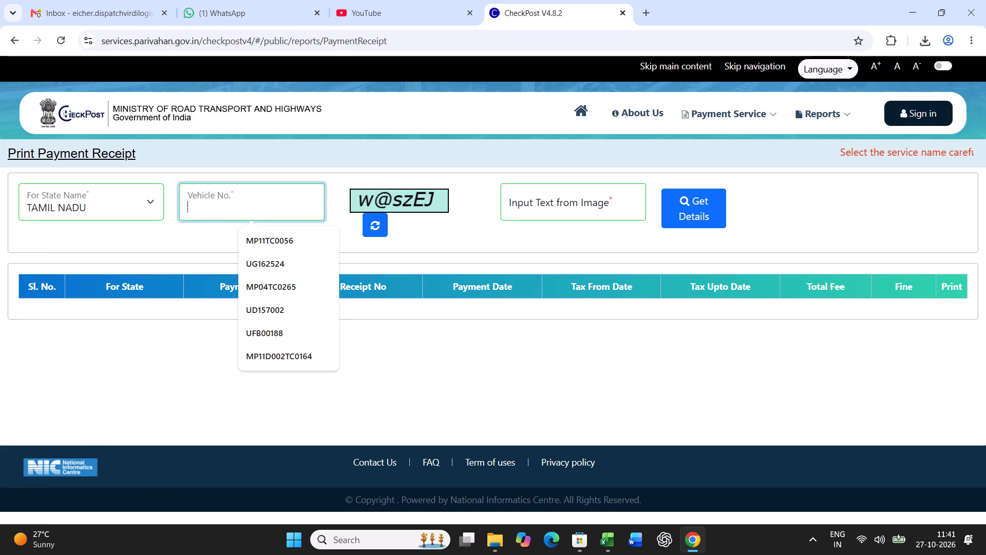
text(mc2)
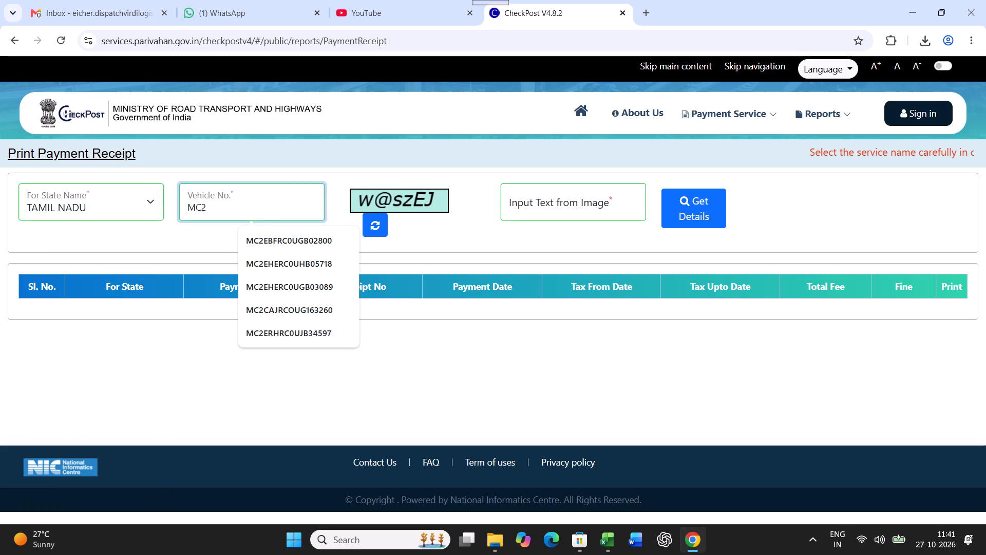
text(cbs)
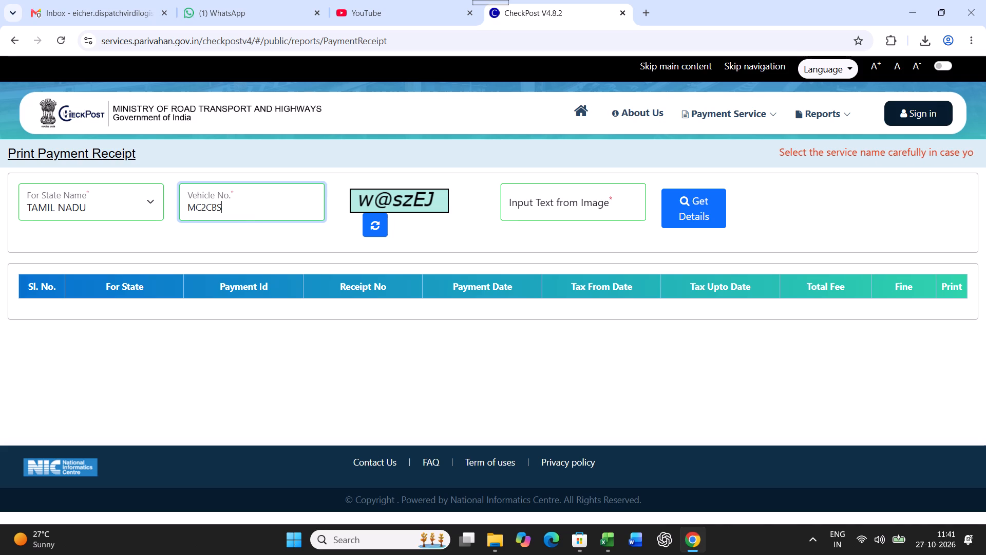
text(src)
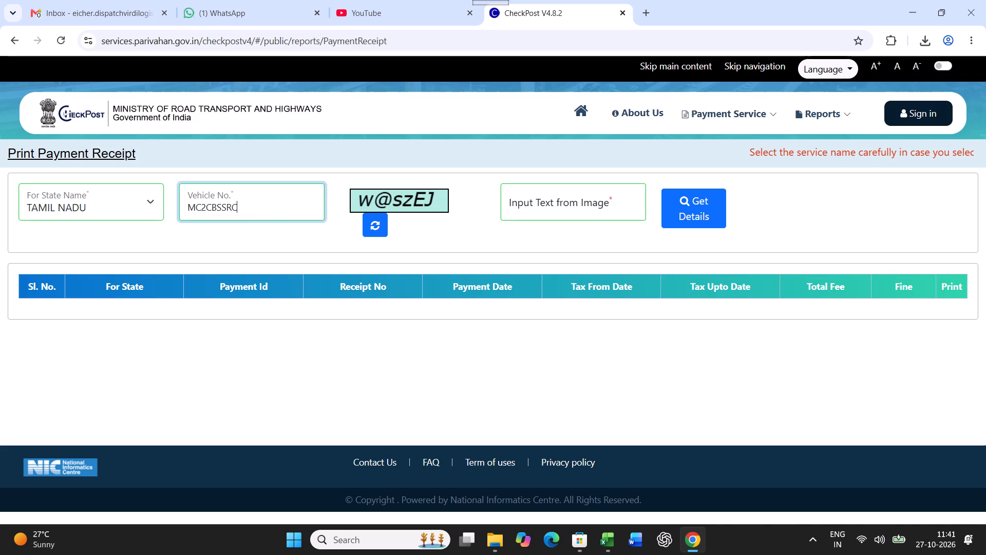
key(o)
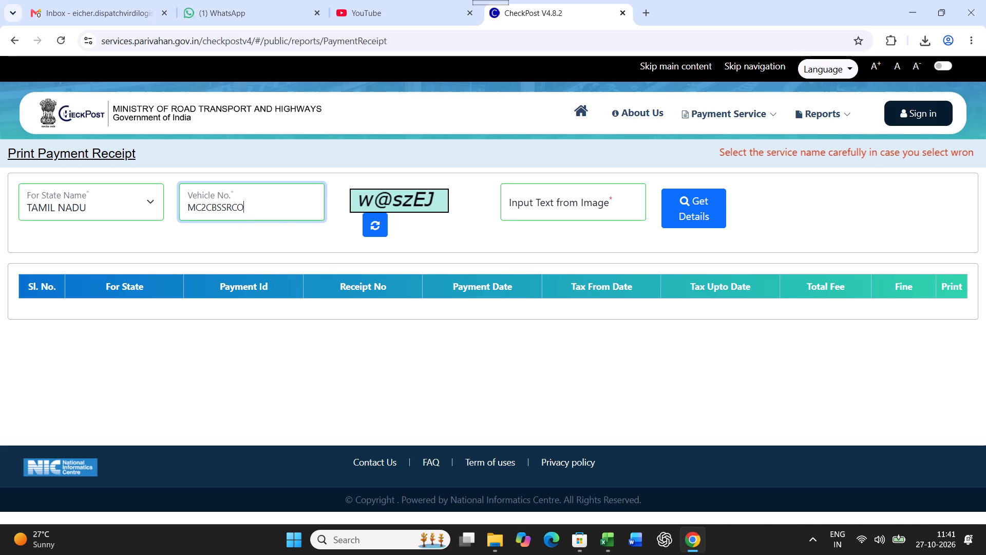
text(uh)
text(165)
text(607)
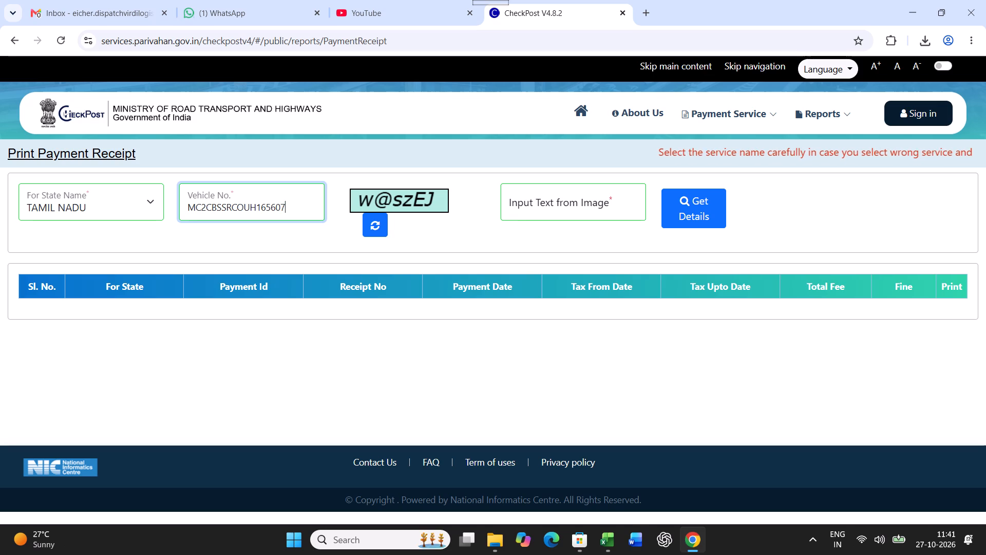
click(561, 212)
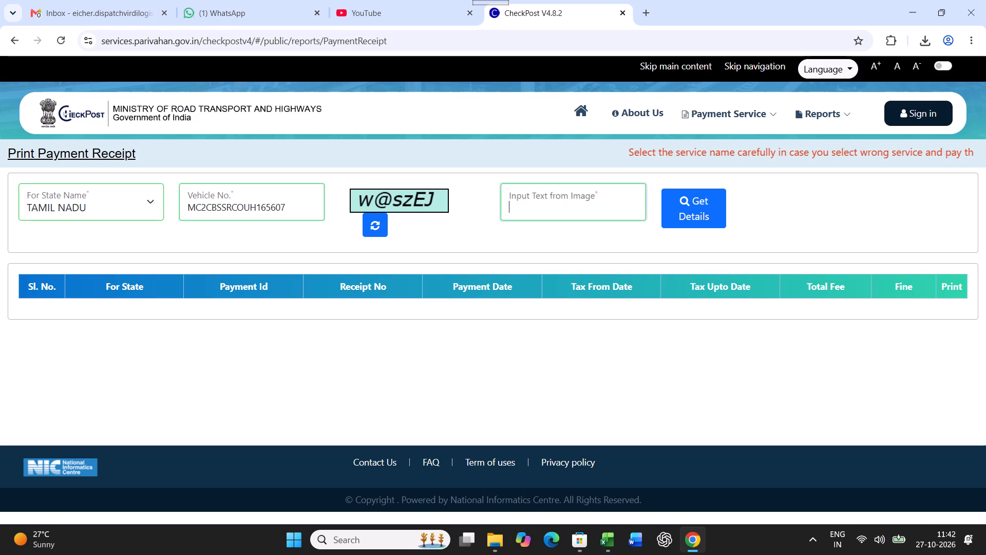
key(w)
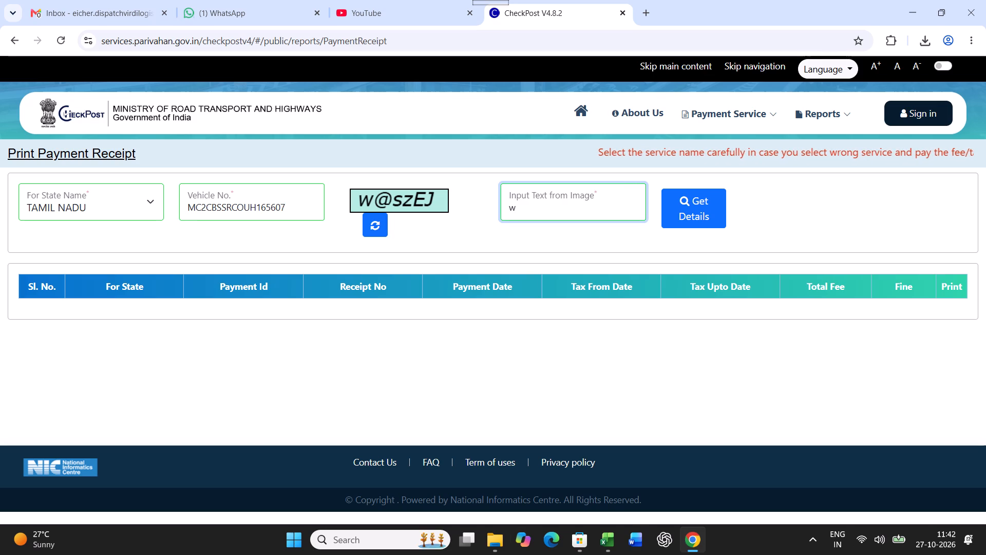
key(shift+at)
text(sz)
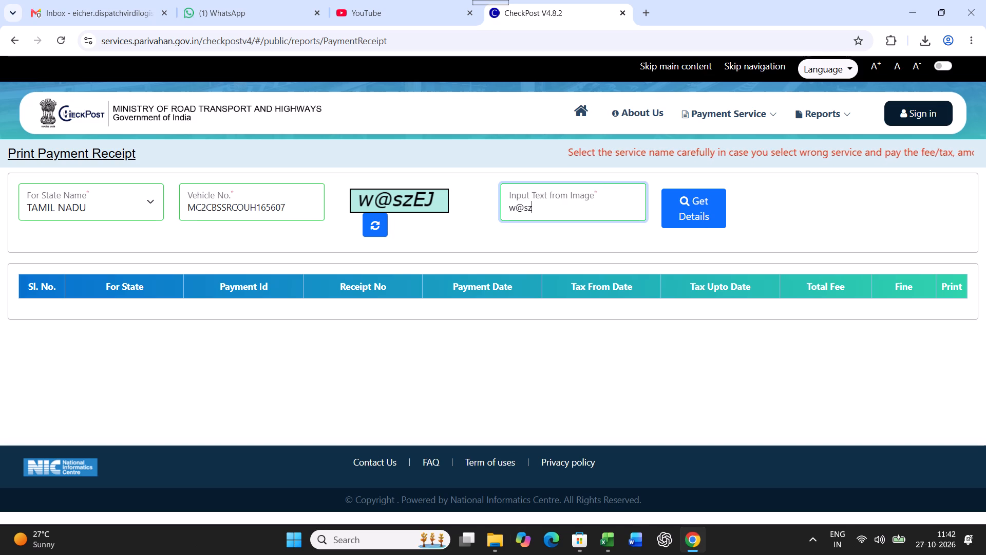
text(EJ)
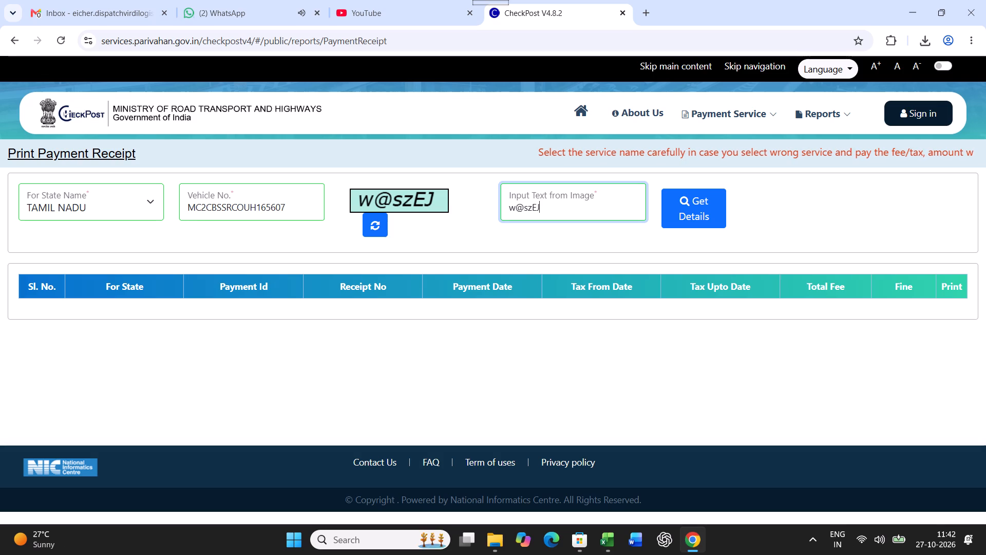
click(706, 208)
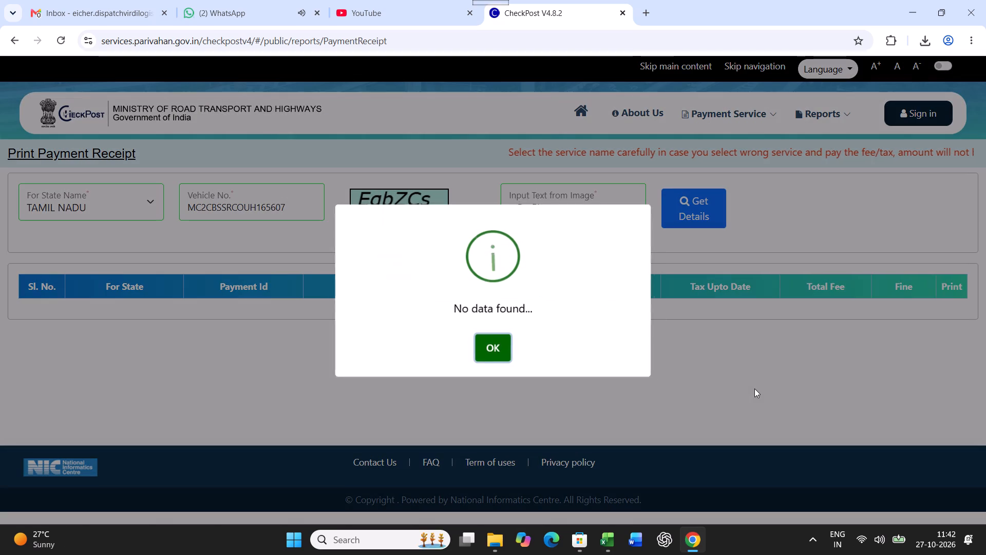
click(495, 350)
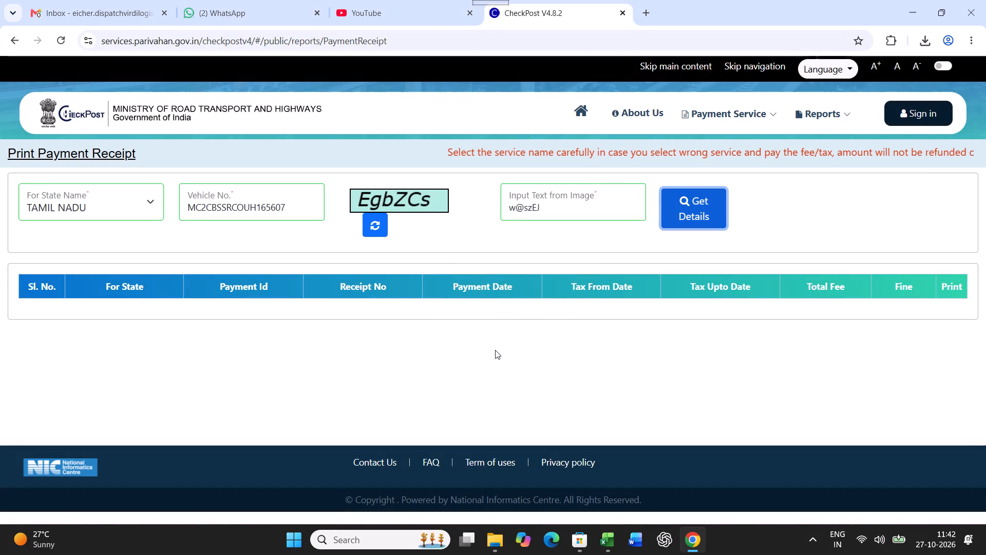
click(313, 209)
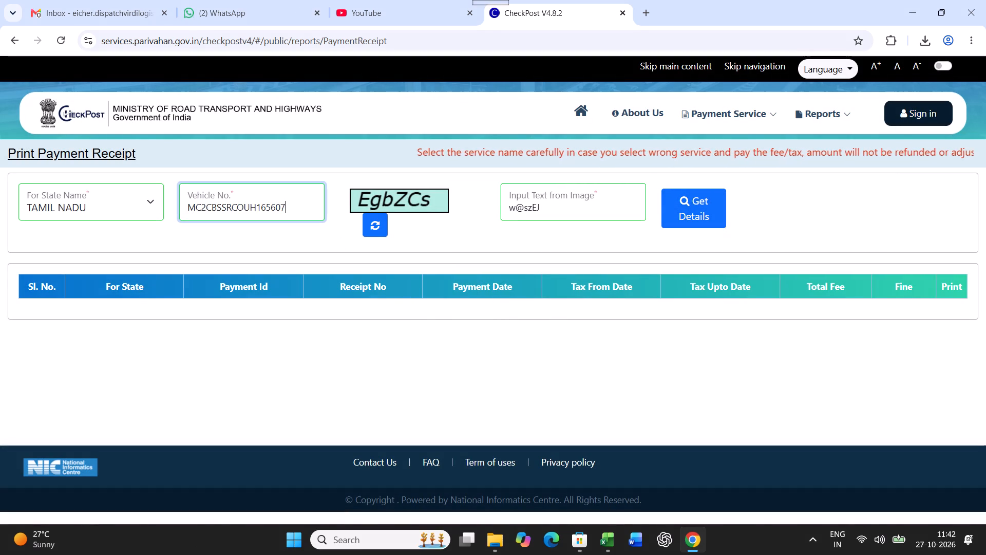
key(Left)
key(Left)
key(Left)
key(Left)
key(Left)
key(Left)
key(Left)
key(Left)
key(Left)
key(Left)
key(Left)
key(Left)
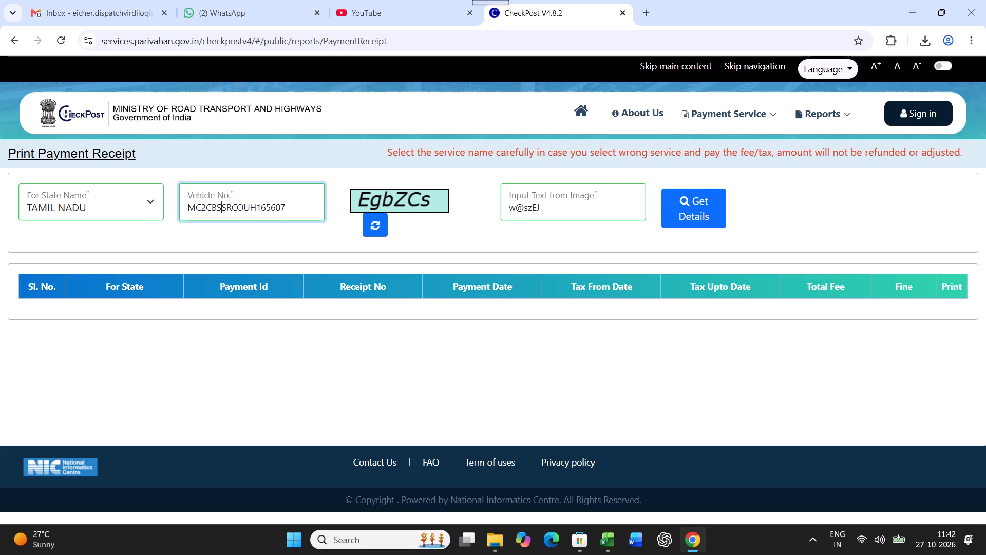
key(Delete)
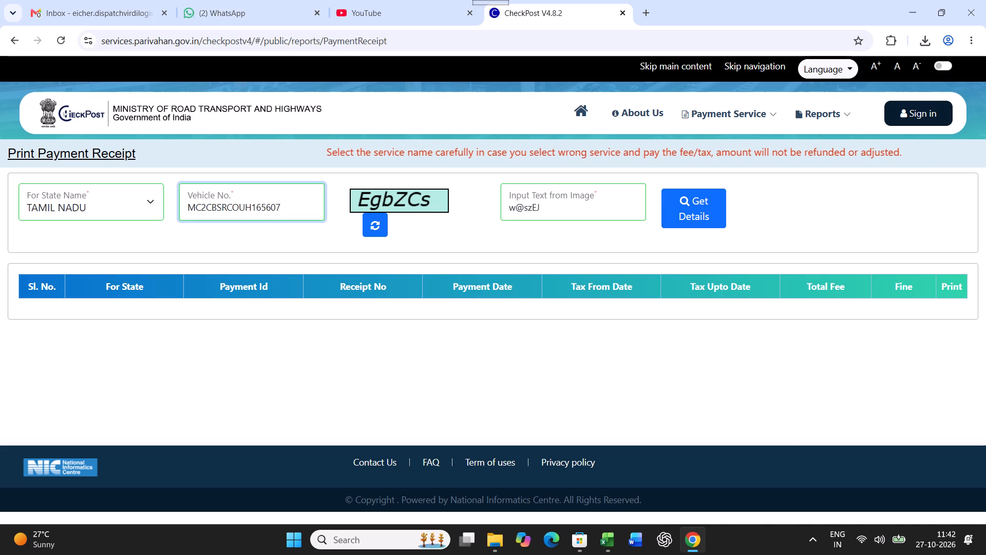
Retrieve the payment receipt details for the corrected vehicle number, replacing the verification entry with the new image text in exact letter case.
double_click(596, 199)
click(596, 199)
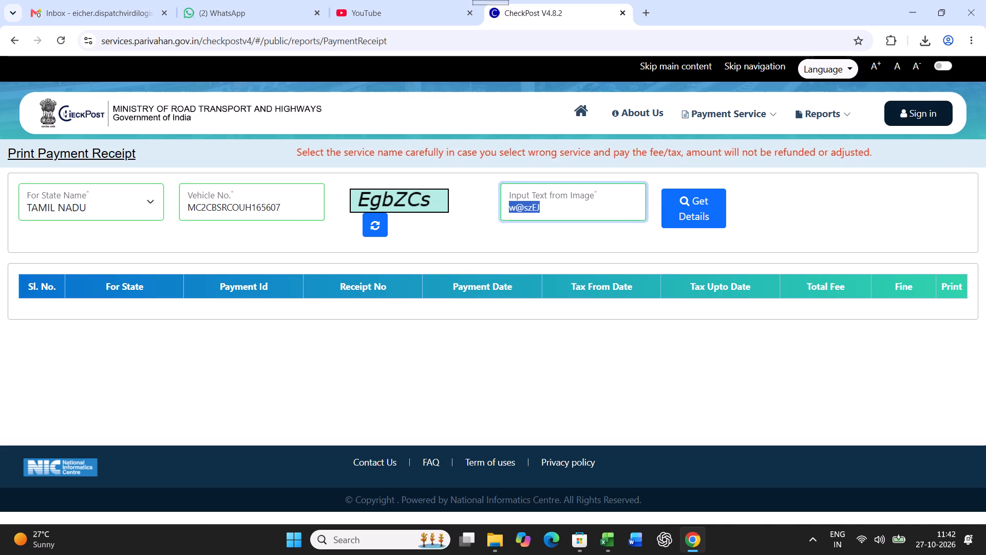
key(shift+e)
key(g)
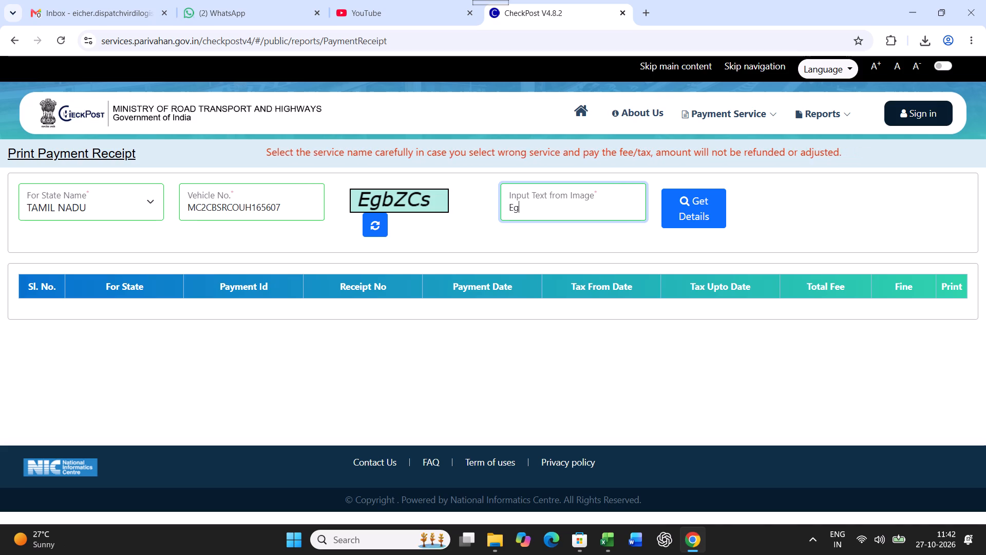
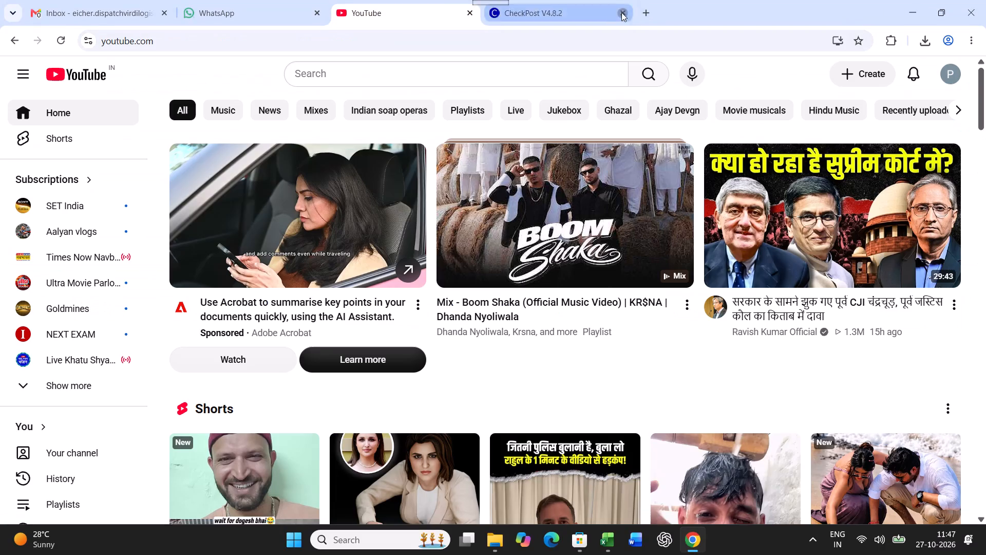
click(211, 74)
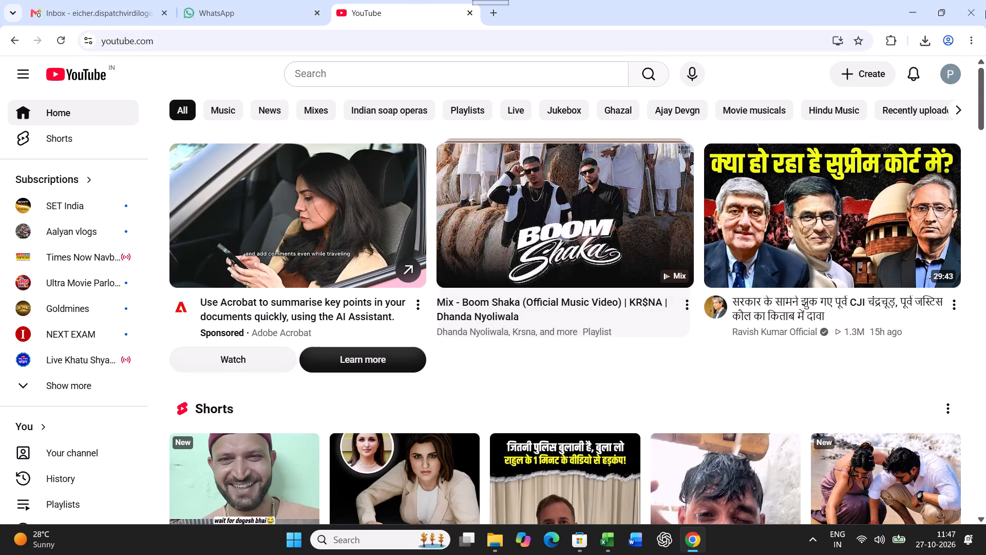